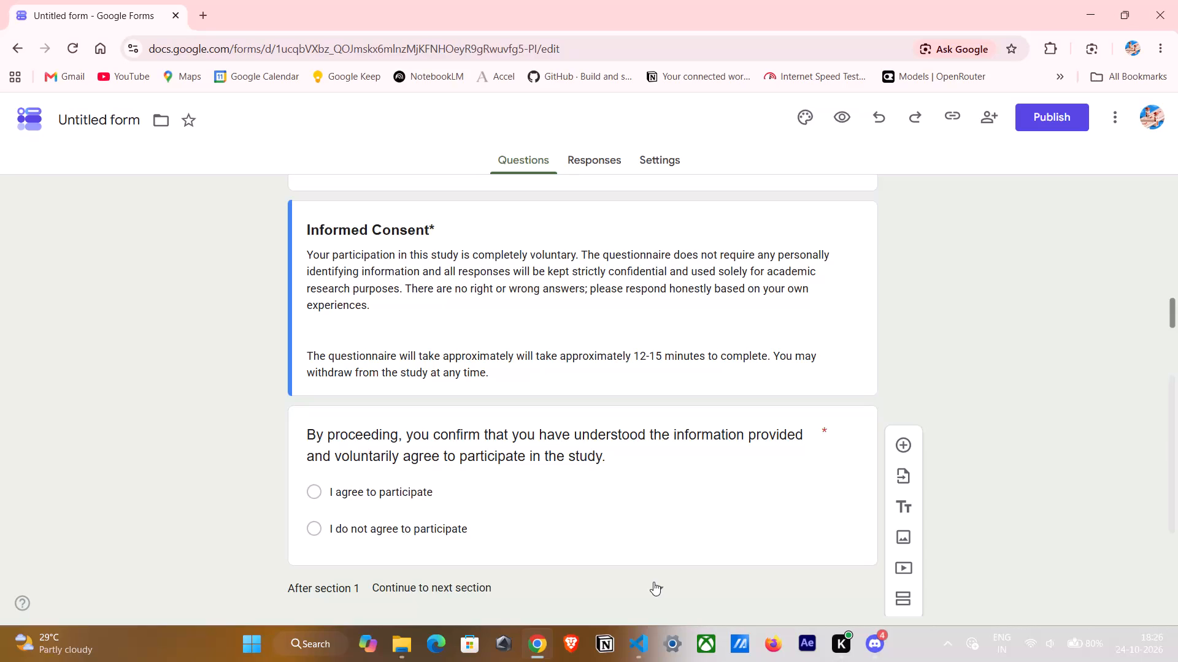
Title section 2 of the form "Demographic Details".
scroll(653, 582, down, 4)
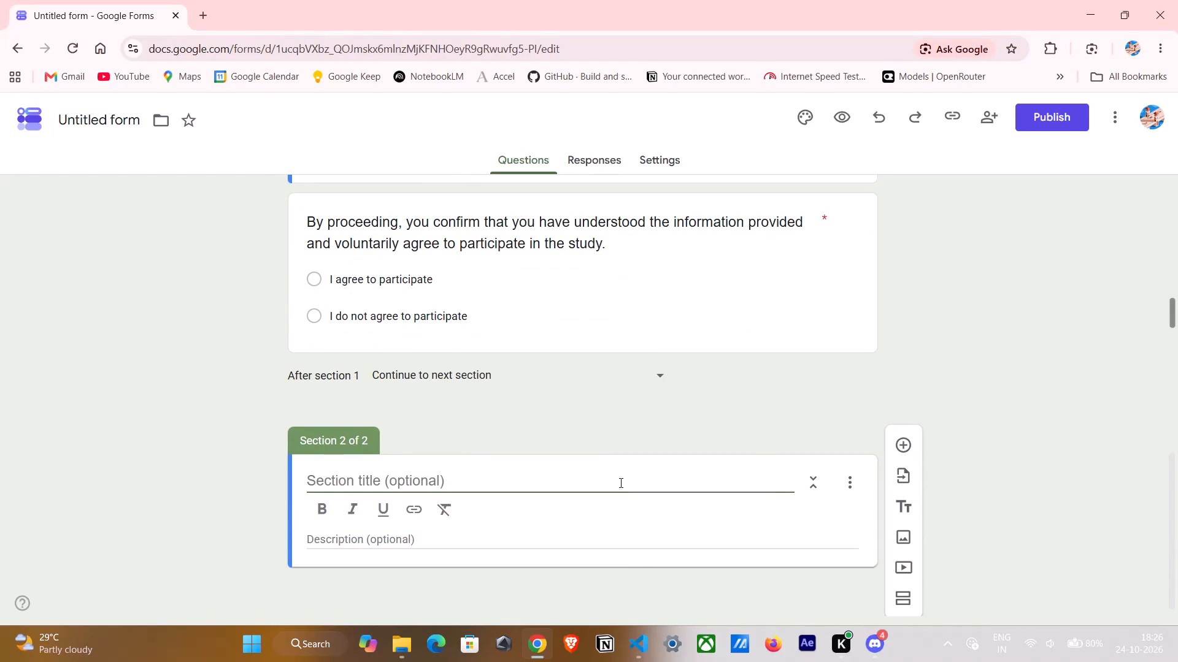
click(414, 483)
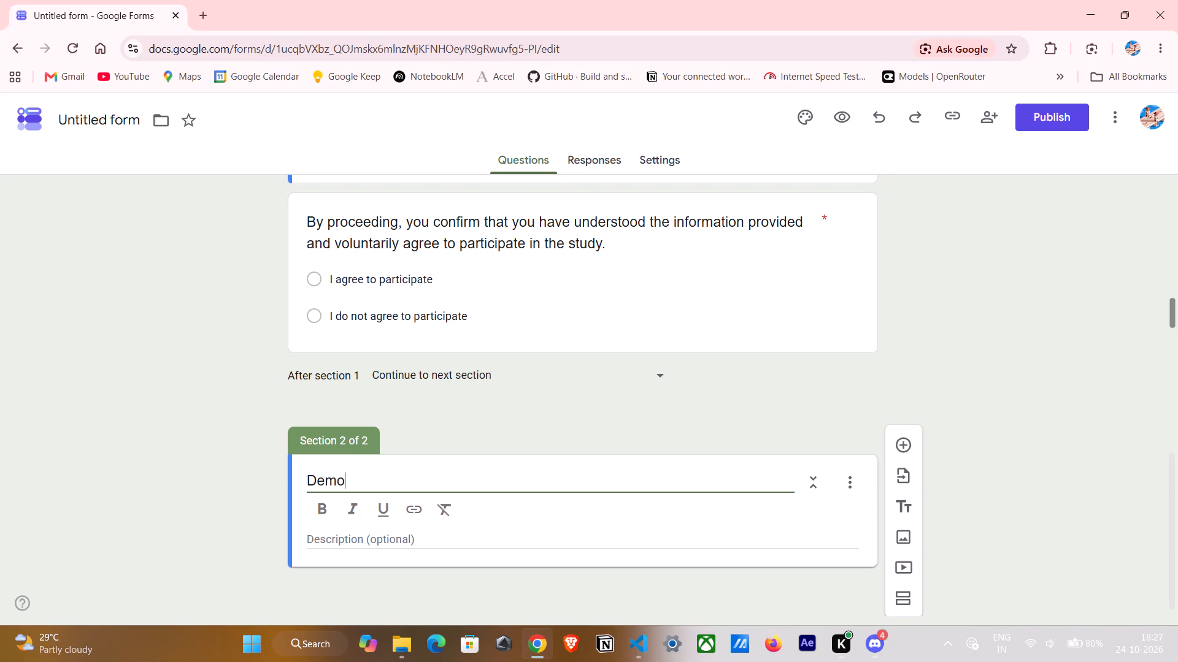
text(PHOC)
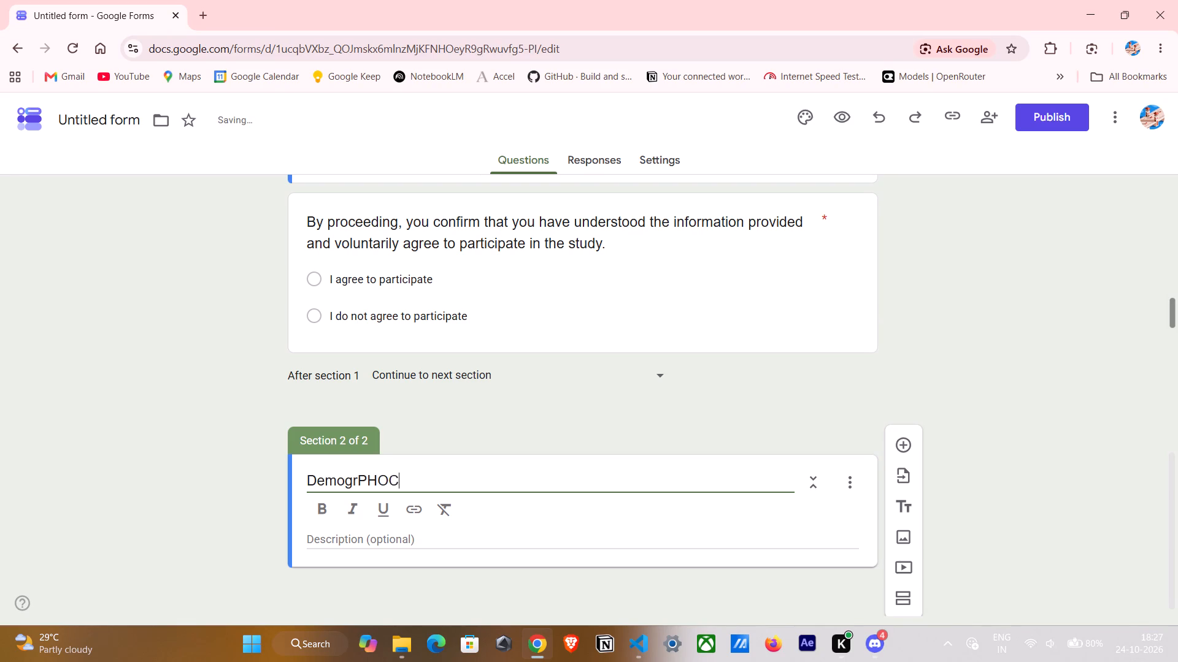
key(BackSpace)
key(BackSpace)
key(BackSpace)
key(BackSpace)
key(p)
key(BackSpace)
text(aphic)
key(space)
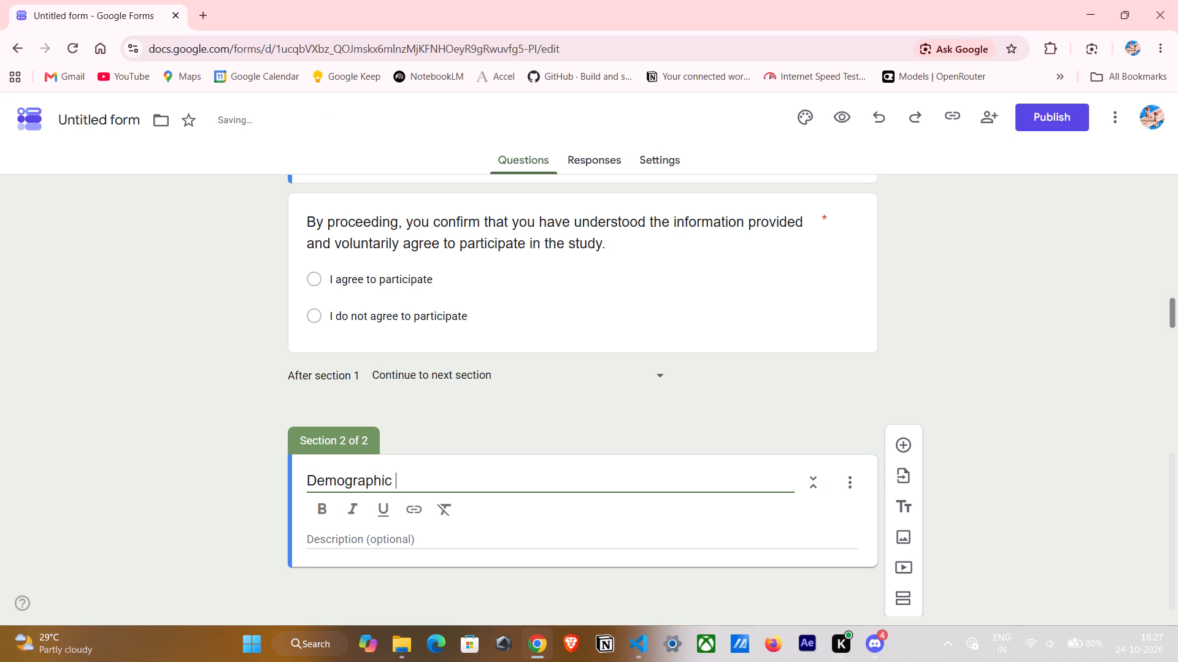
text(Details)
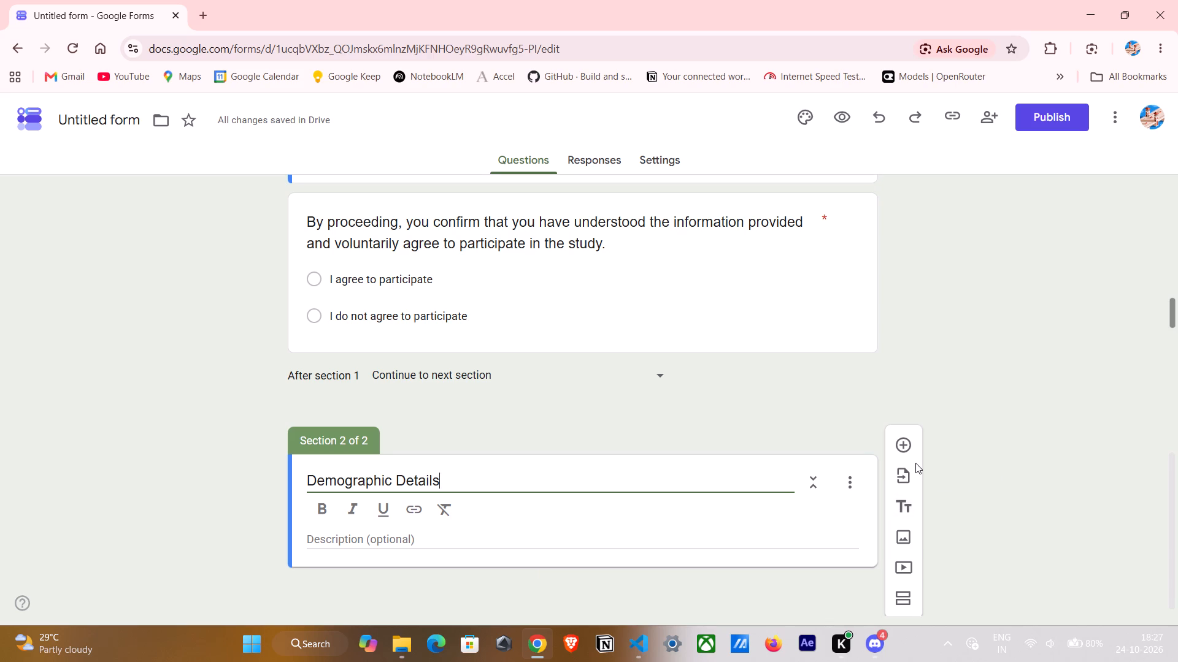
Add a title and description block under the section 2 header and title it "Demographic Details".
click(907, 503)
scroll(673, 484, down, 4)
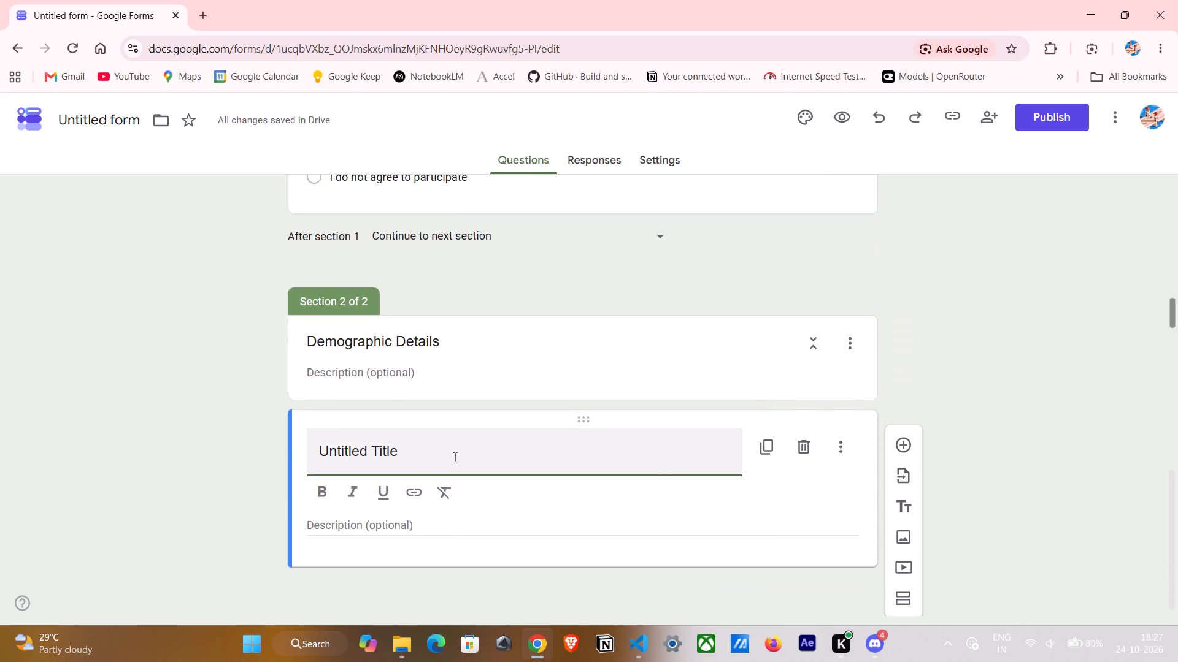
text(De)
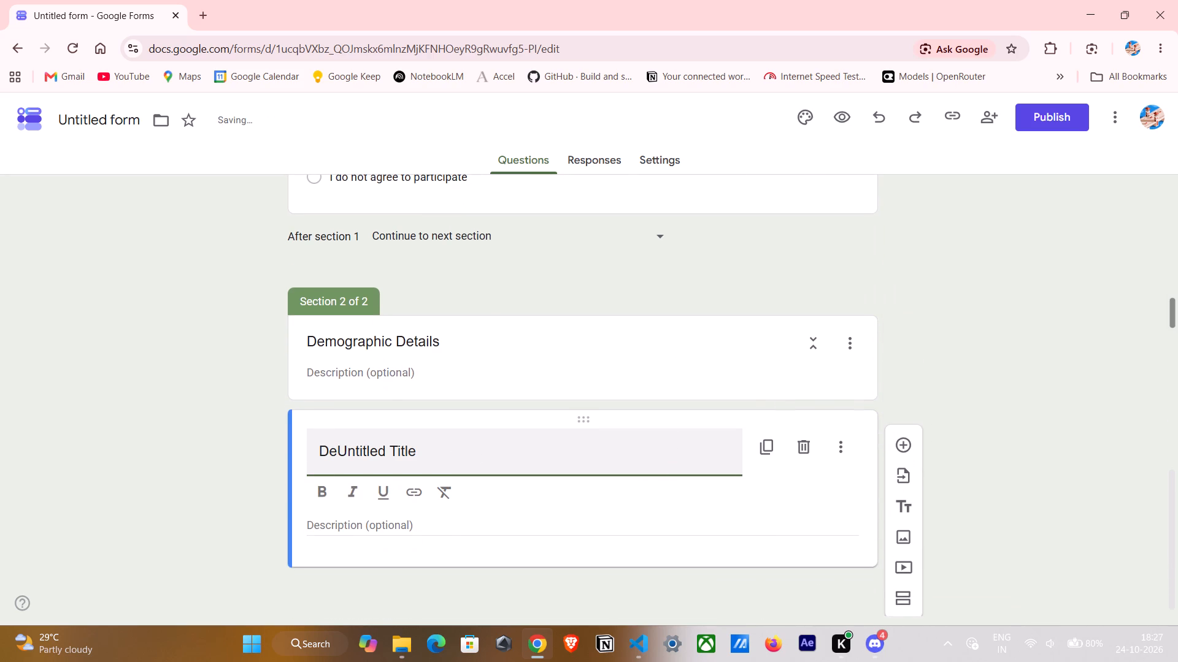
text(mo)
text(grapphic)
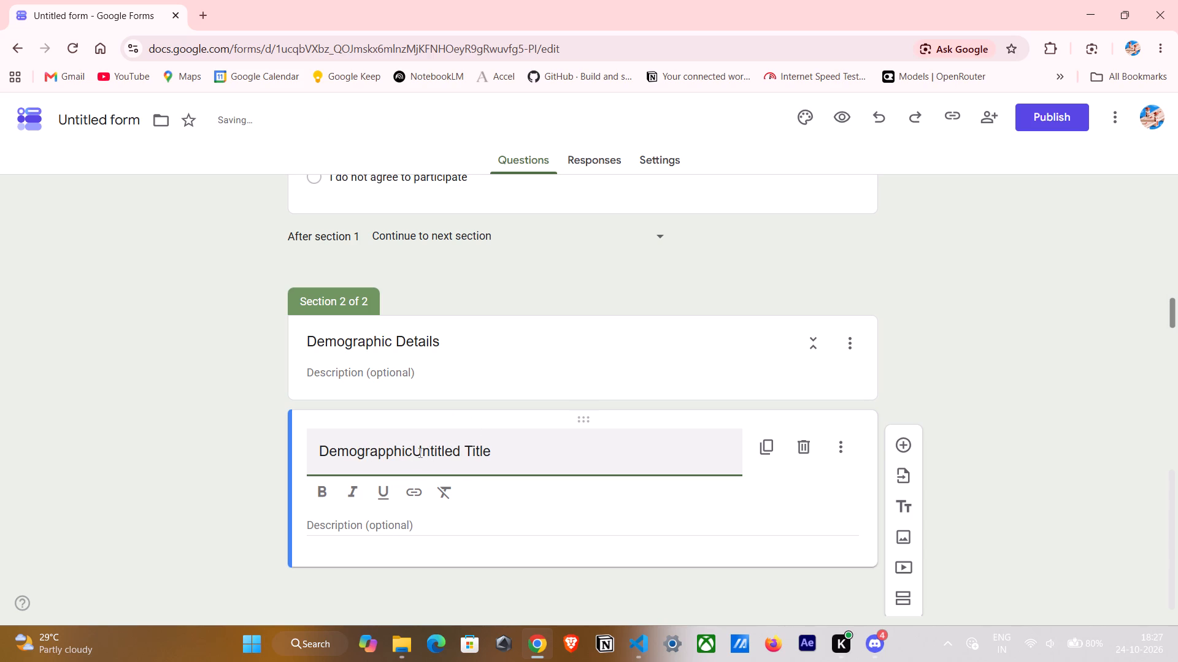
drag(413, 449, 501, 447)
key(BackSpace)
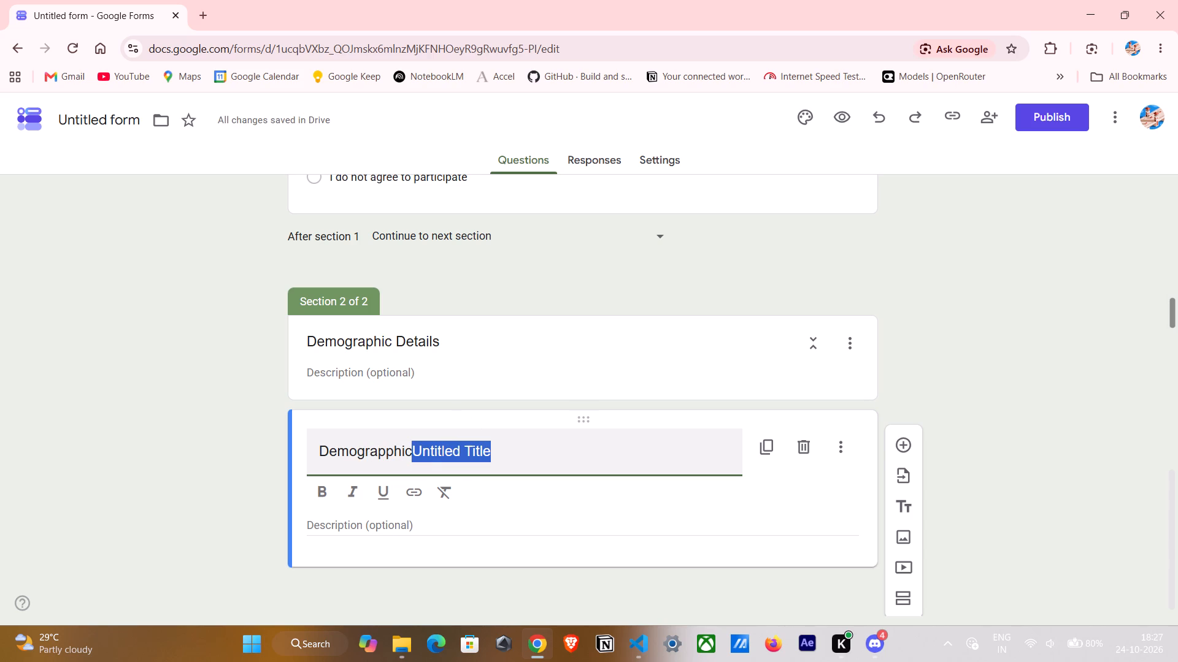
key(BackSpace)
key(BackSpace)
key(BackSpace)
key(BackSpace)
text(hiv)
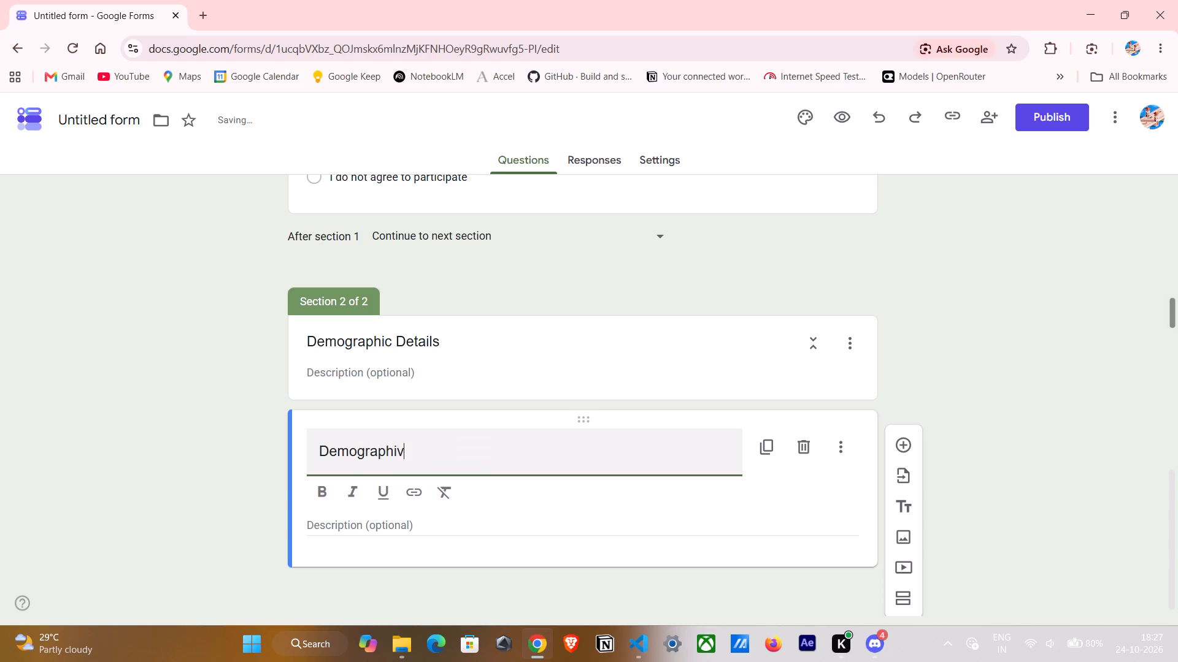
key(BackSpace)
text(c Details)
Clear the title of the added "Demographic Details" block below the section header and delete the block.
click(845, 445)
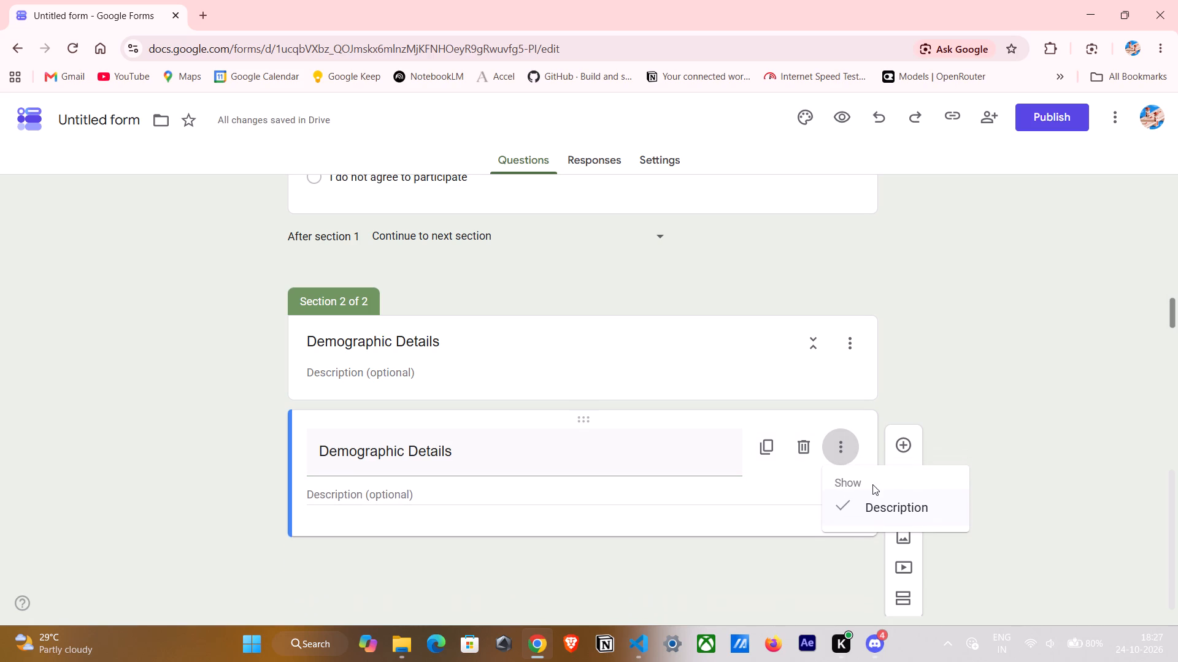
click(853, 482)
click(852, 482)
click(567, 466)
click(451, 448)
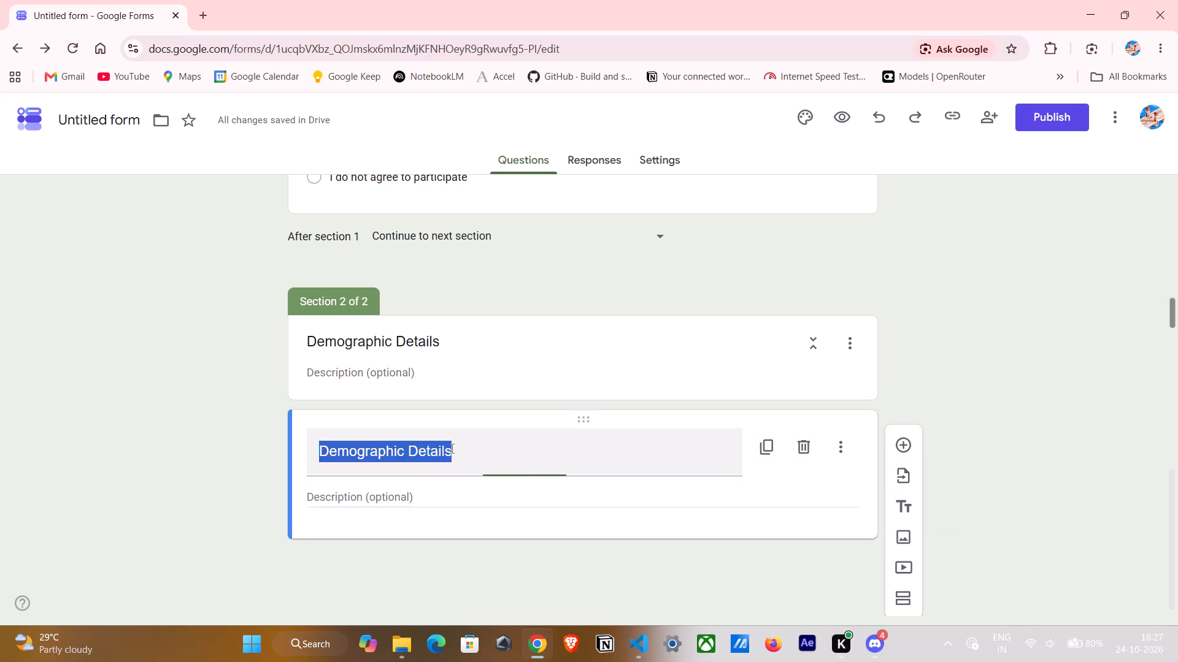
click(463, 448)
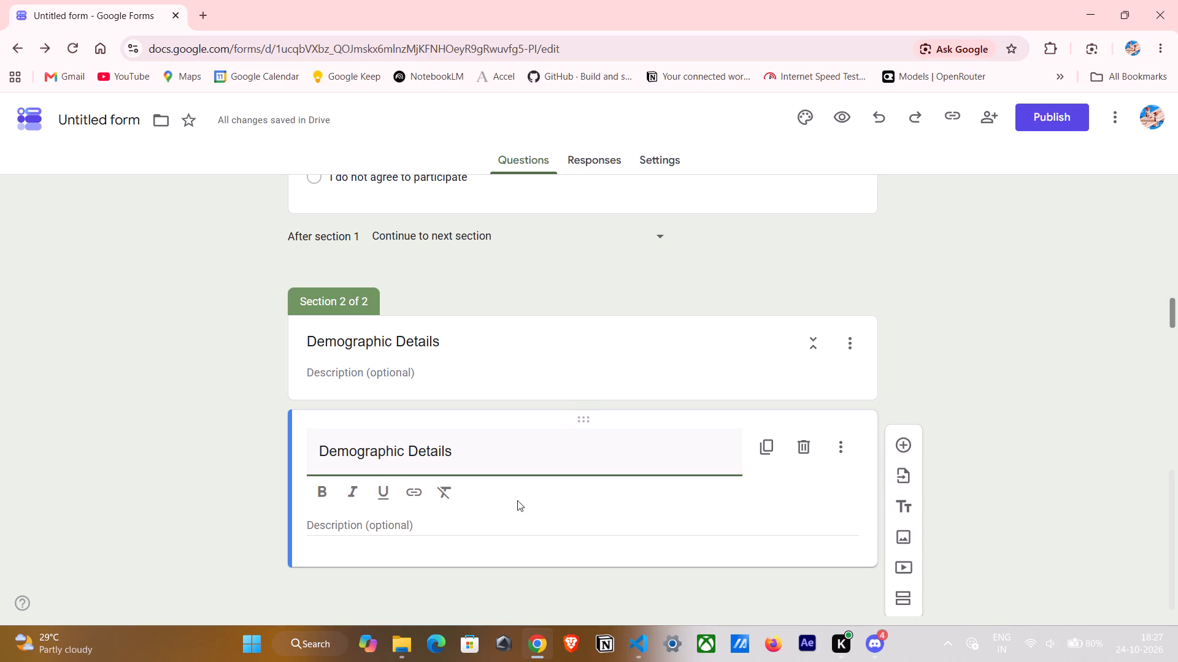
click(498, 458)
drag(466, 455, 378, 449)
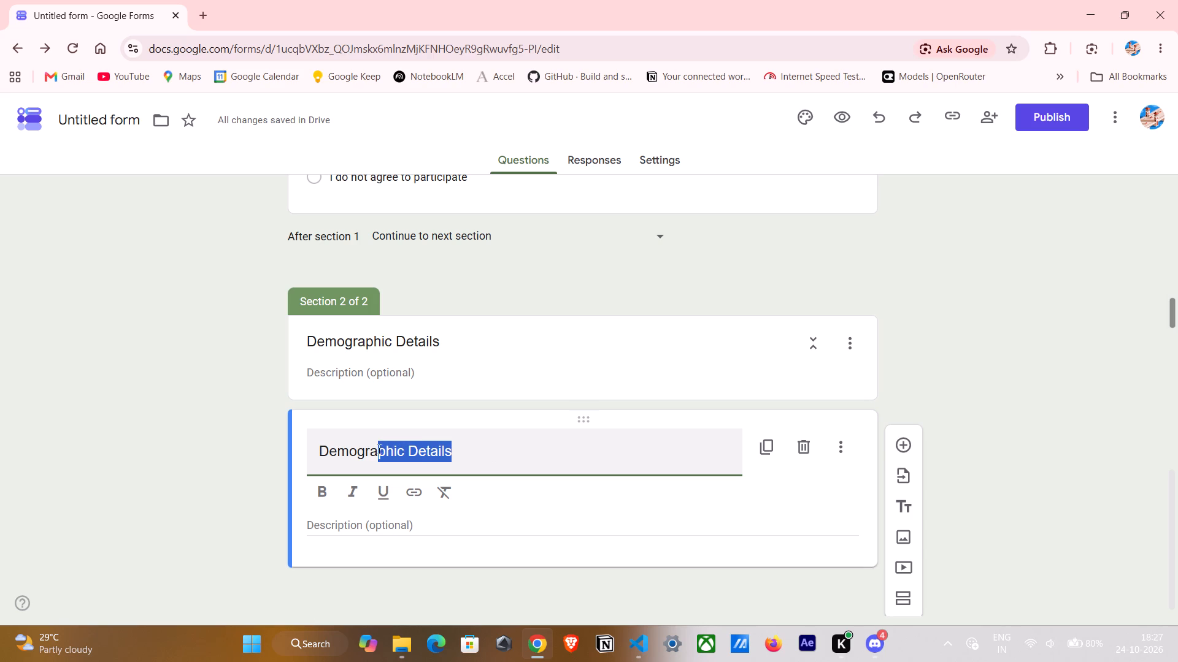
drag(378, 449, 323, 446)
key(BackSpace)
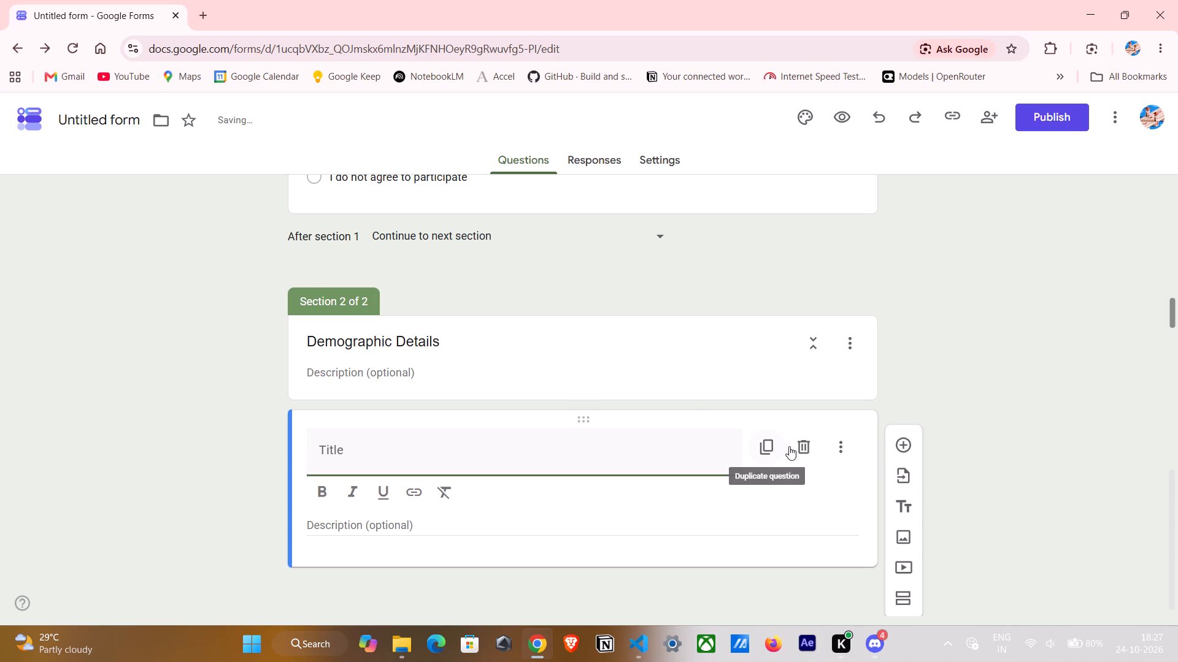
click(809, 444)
Add a question to the Demographic Details section titled "Participant's Name (initials only)".
click(903, 433)
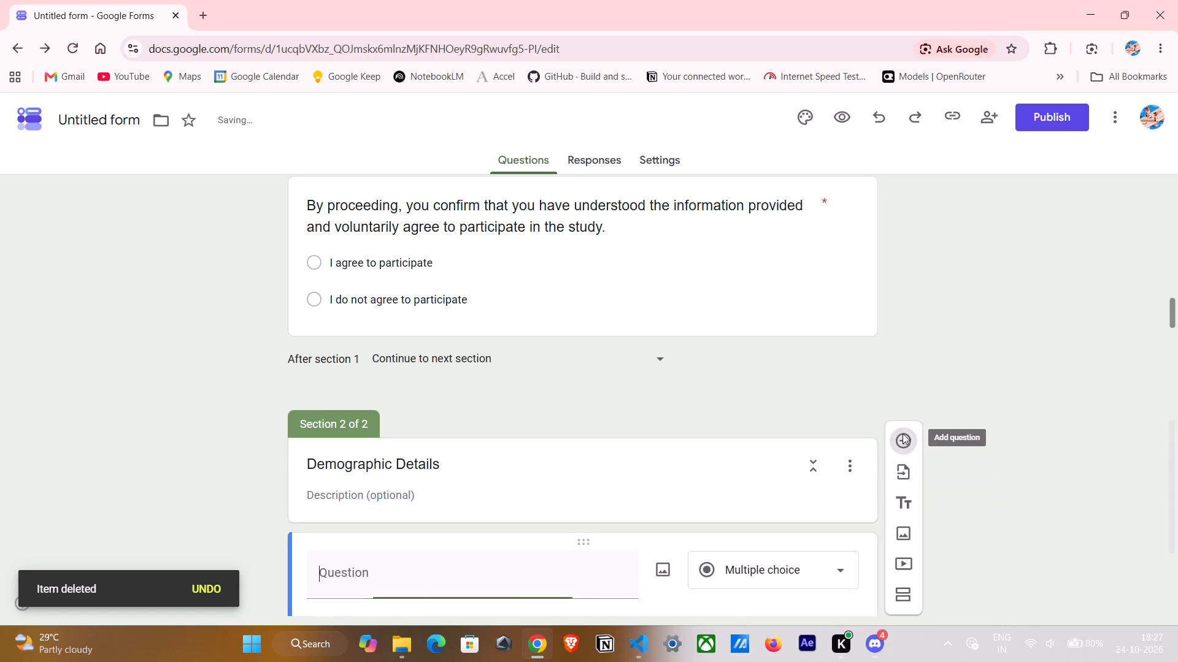
scroll(601, 492, down, 2)
click(460, 419)
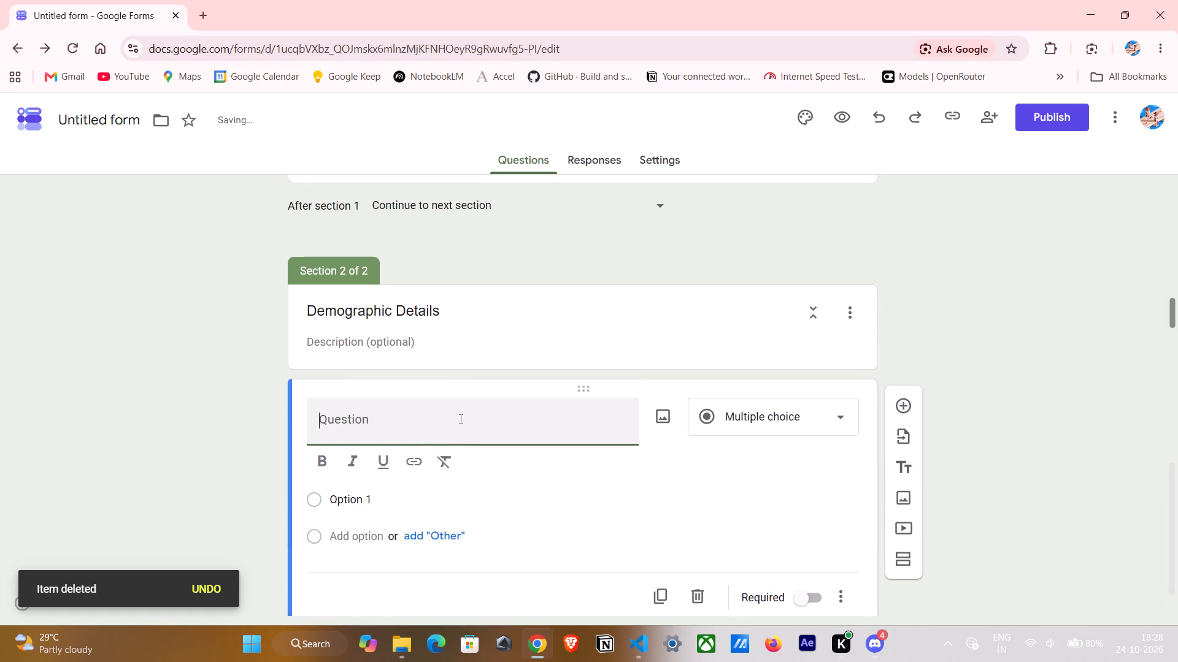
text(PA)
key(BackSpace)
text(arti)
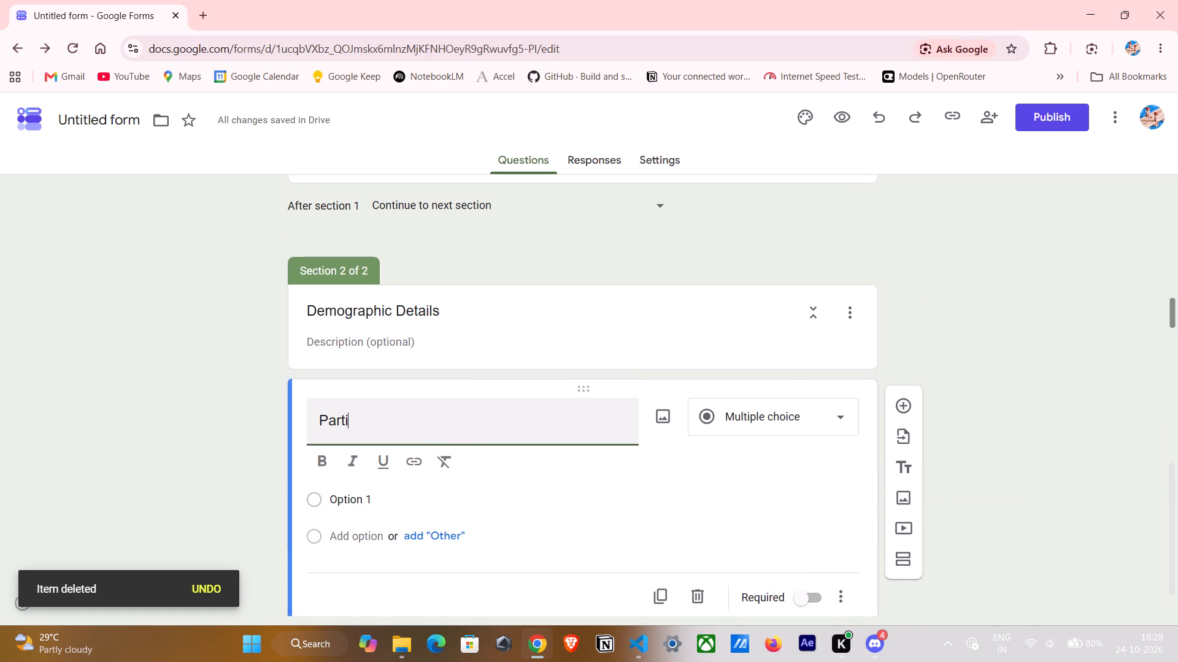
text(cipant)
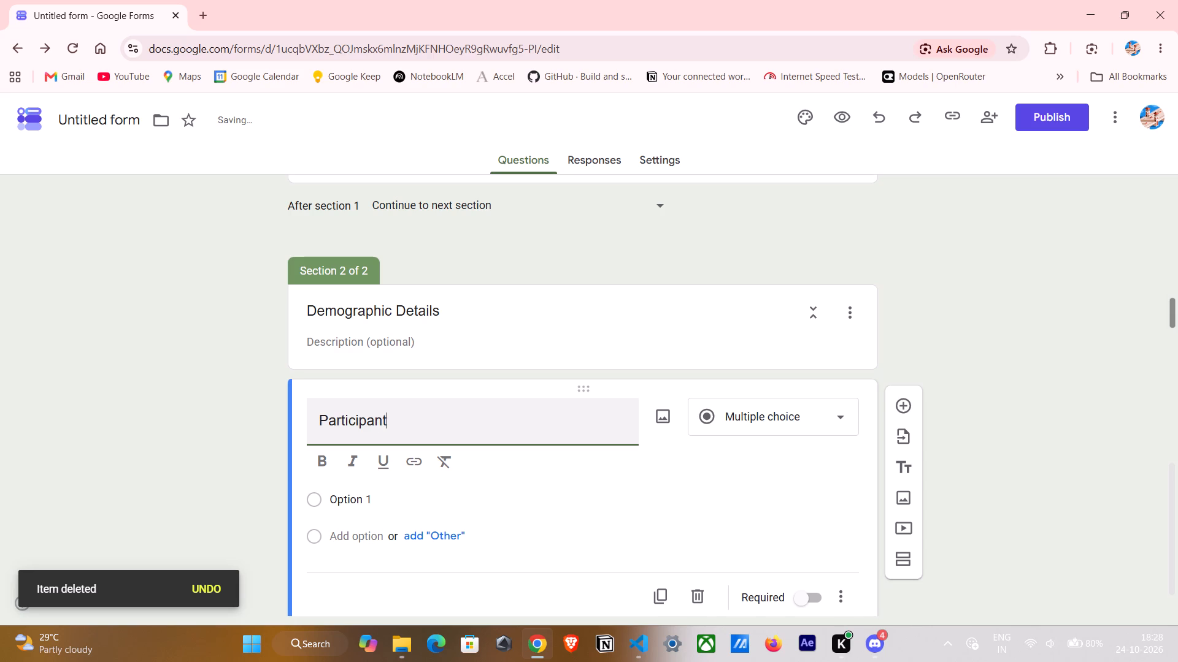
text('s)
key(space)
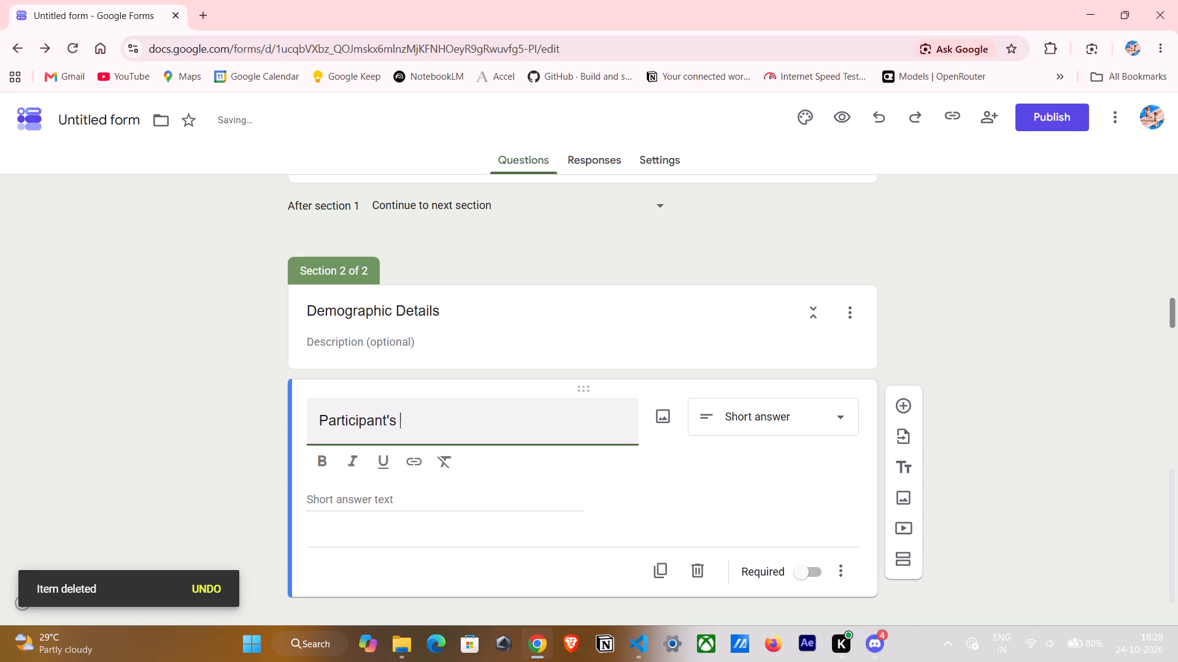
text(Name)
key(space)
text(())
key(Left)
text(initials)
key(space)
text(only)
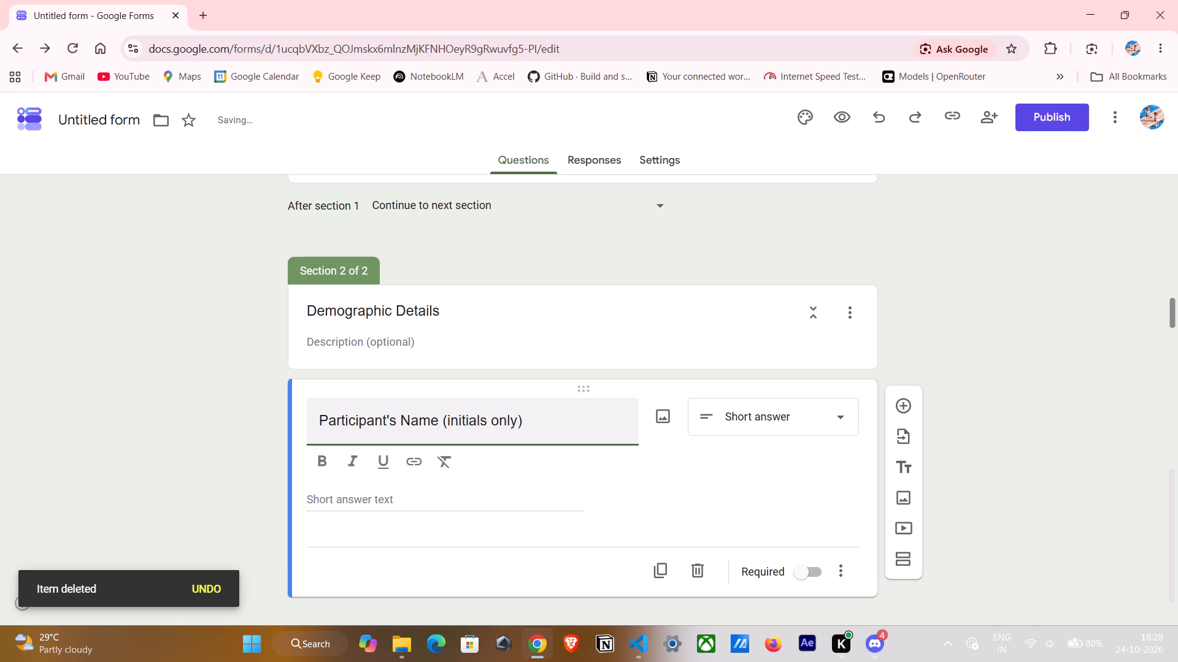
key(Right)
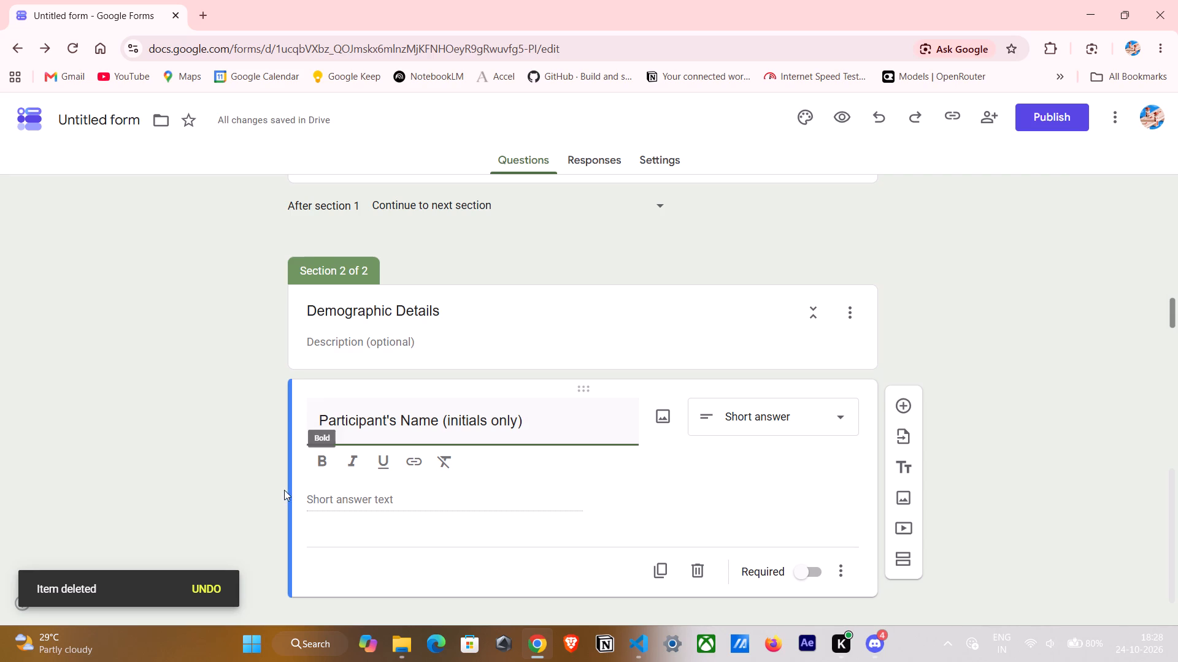
click(533, 416)
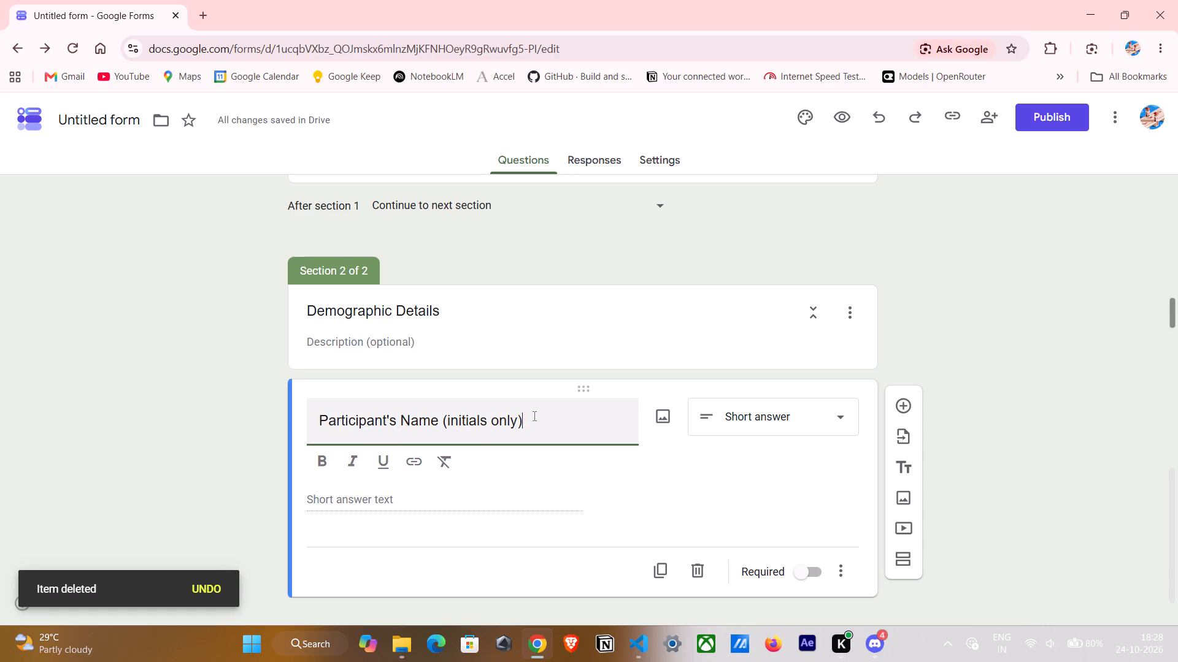
Choose Short answer as the answer type for the participant's name question.
click(748, 417)
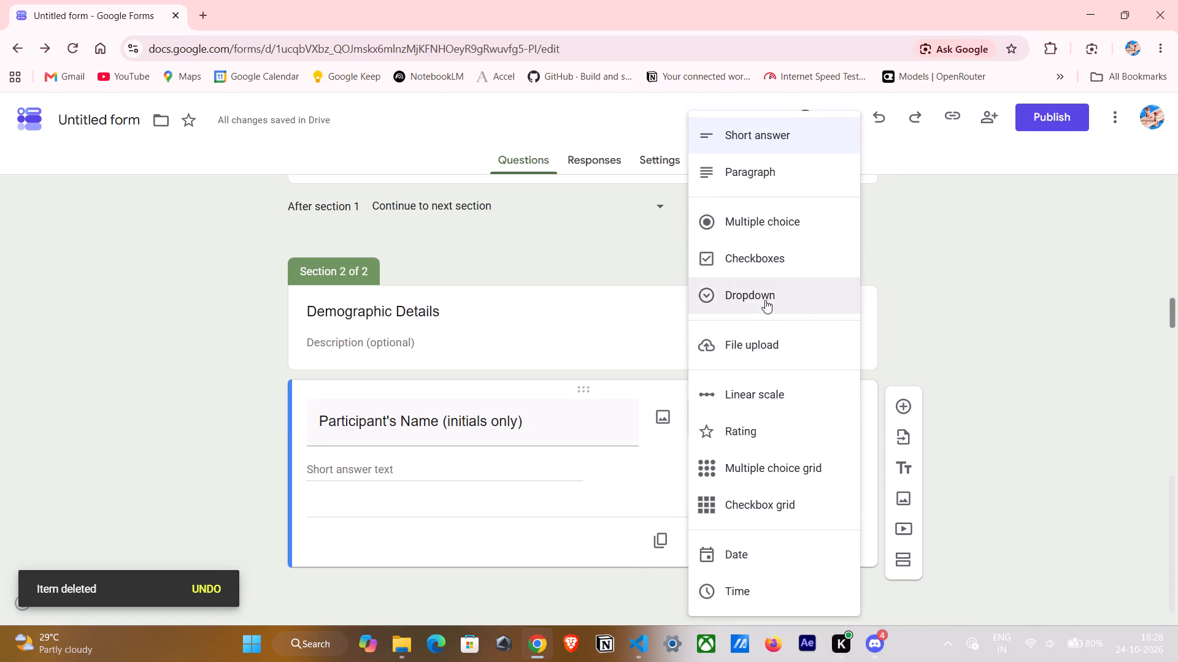
scroll(761, 232, up, 3)
click(776, 131)
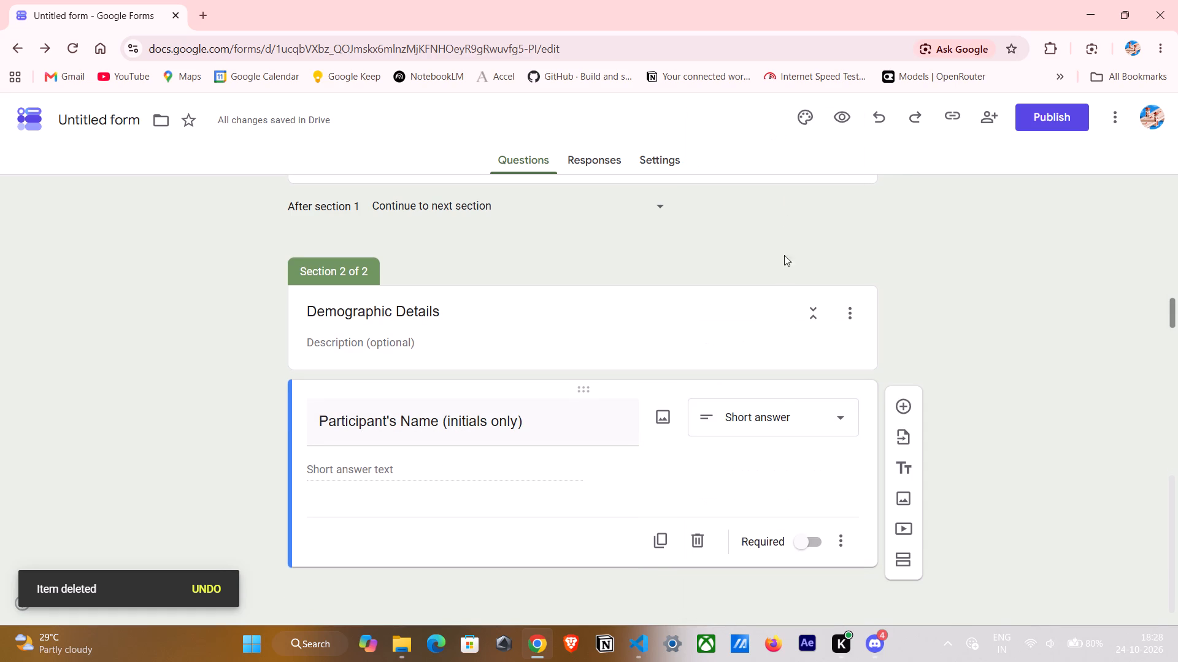
Append an asterisk to the end of the "Participant's Name (initials only)" question title.
click(536, 420)
click(536, 420)
click(534, 423)
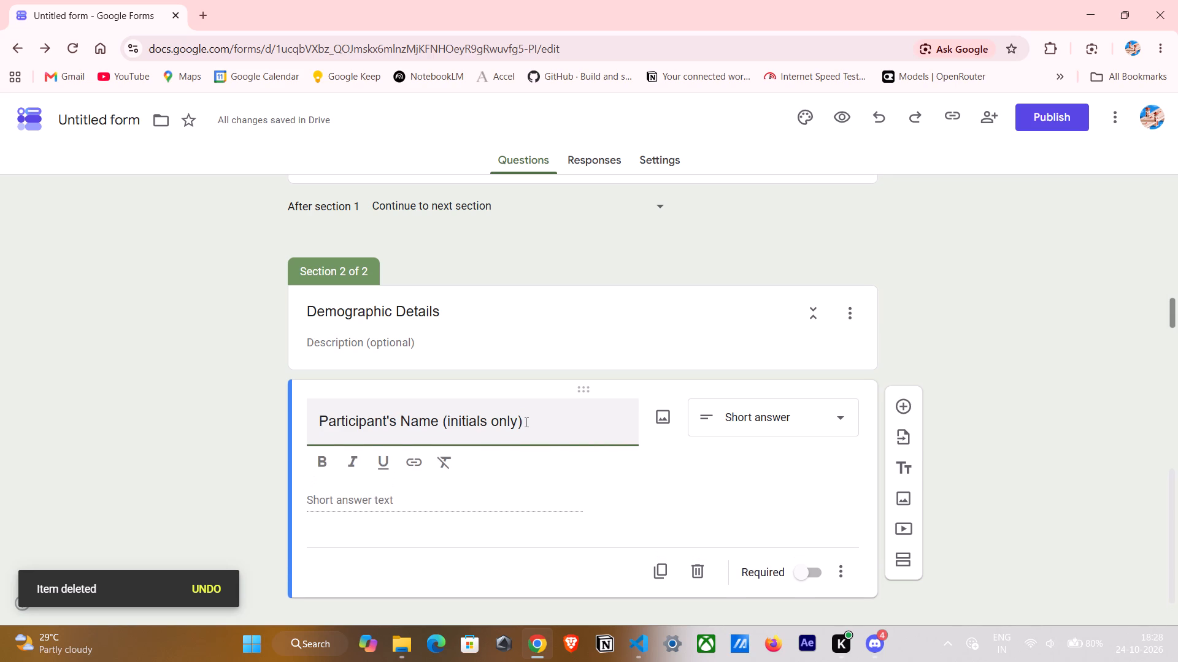
key(shift+asterisk)
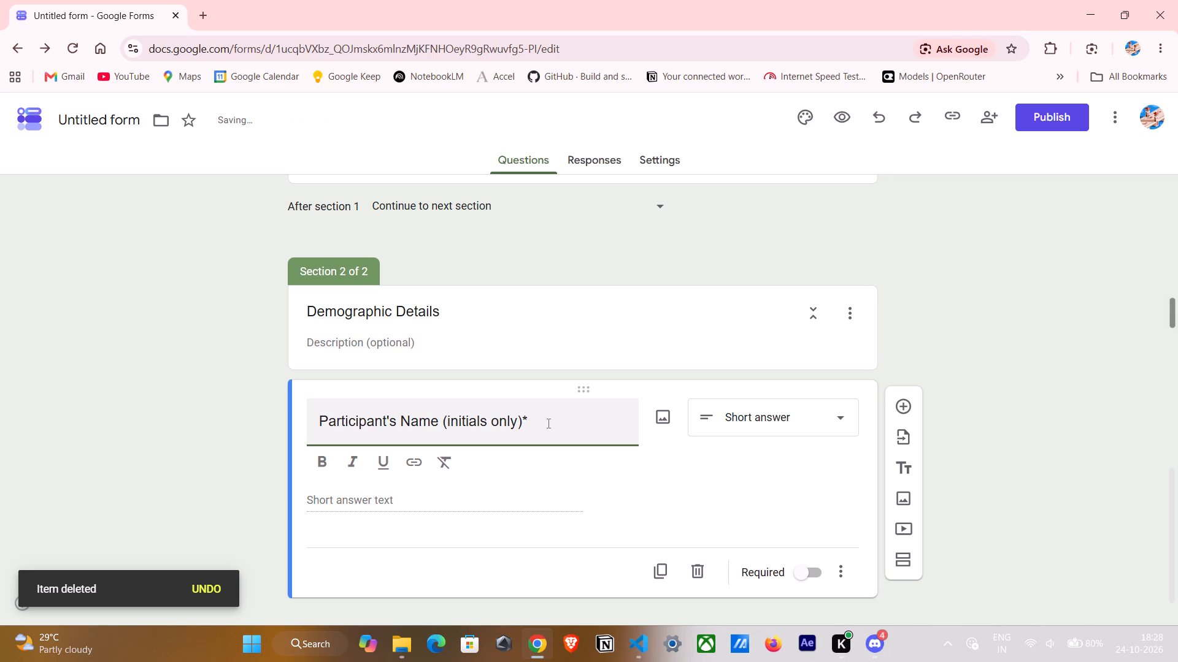
Add a second line to the participant's name question title reading "Example:" followed by a sample full name.
key(shift+Return)
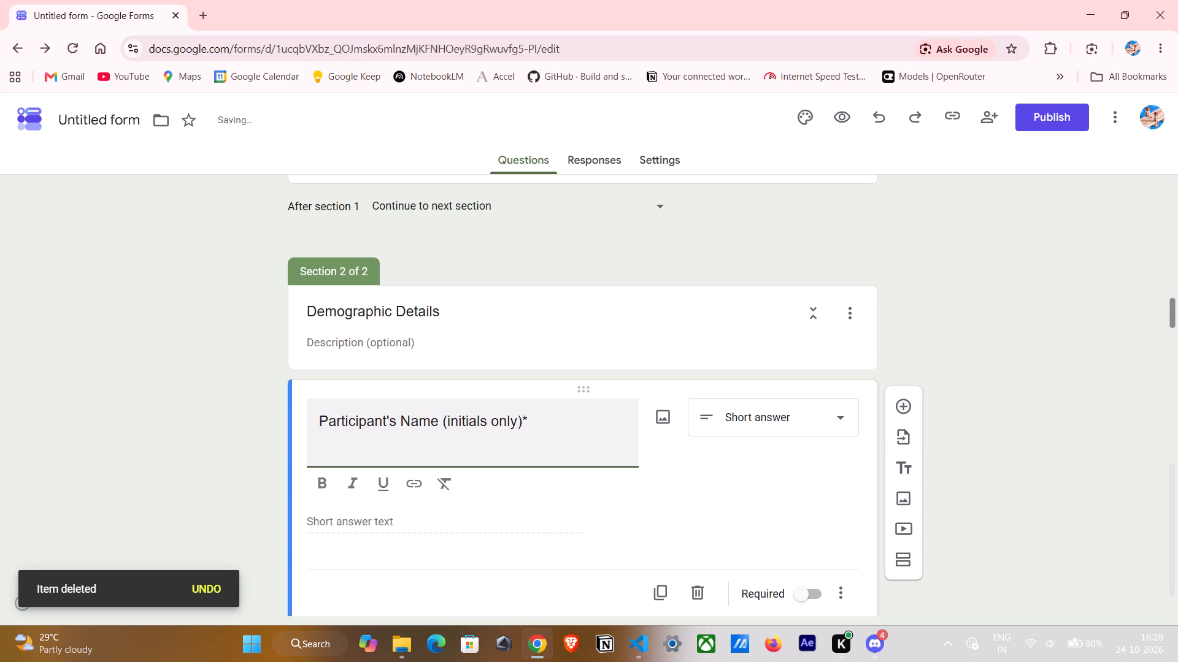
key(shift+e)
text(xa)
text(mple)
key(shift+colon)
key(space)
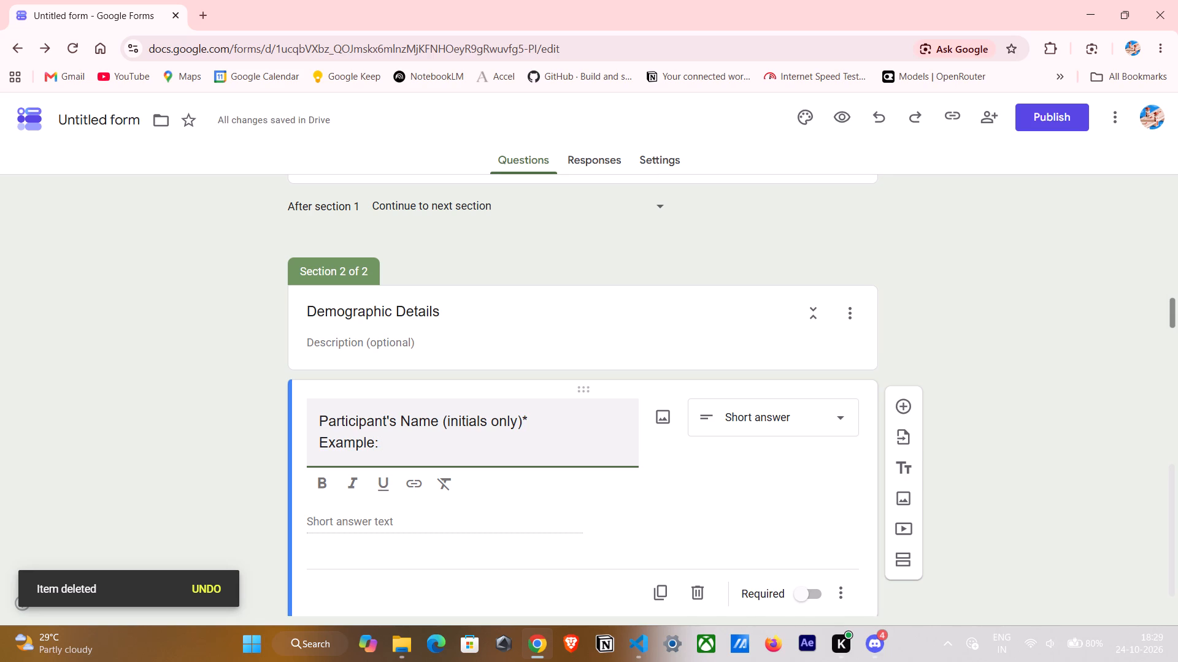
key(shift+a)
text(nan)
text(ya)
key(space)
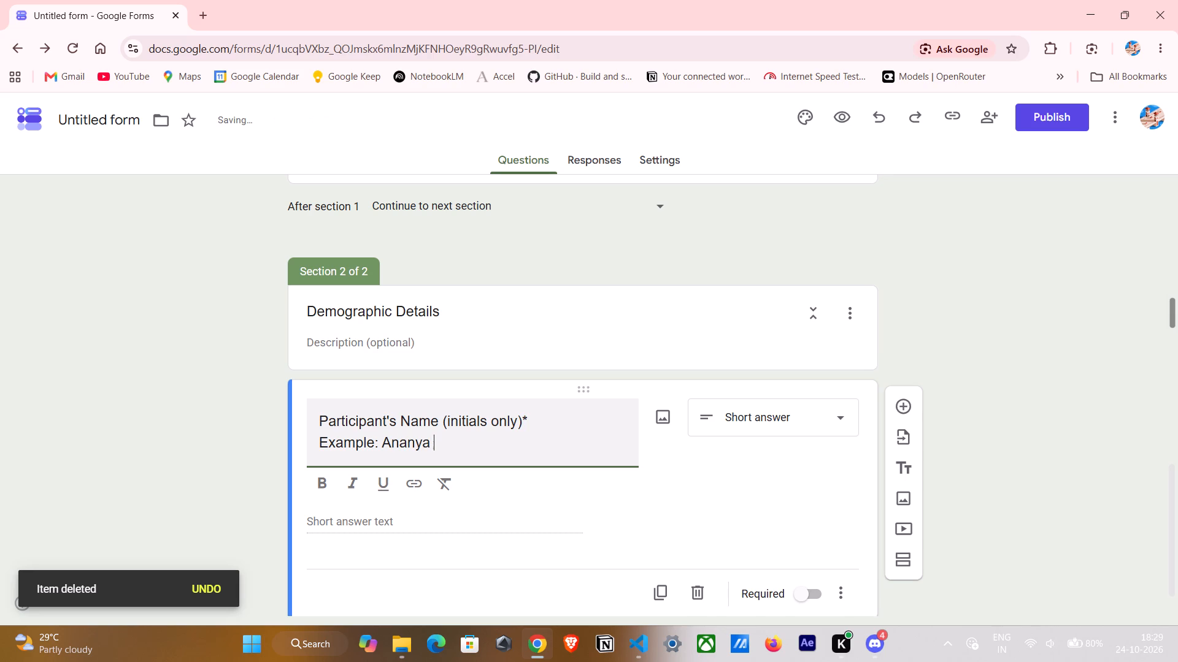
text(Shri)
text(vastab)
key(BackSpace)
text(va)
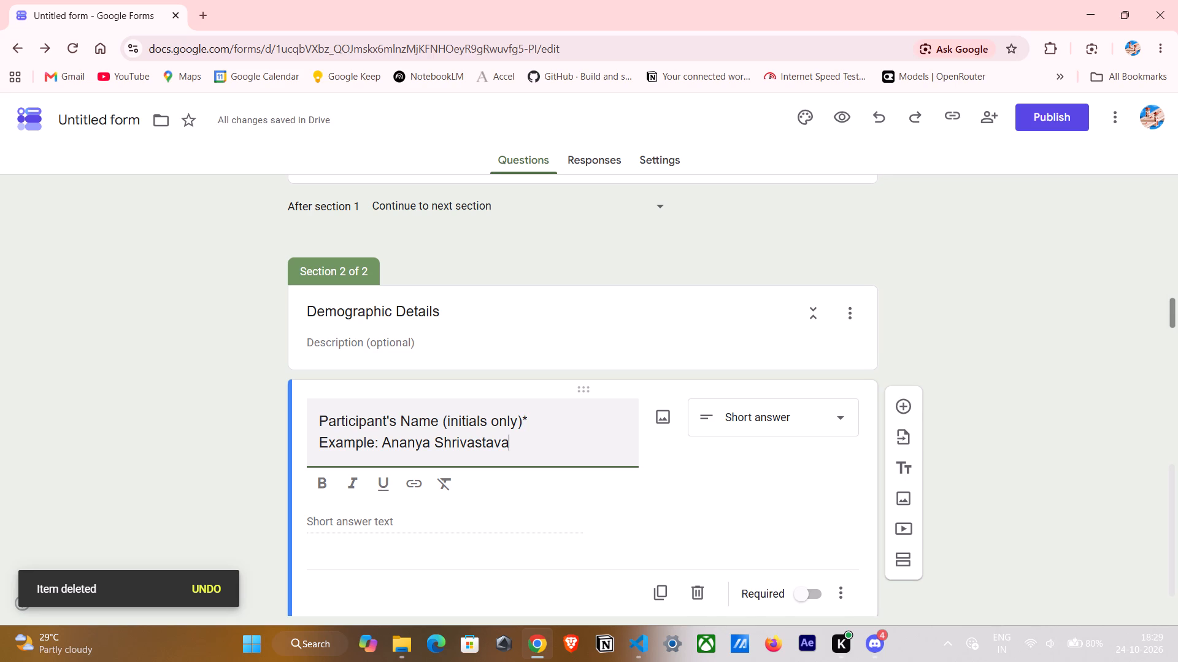
Insert an opening parenthesis before "Example:" in the question title.
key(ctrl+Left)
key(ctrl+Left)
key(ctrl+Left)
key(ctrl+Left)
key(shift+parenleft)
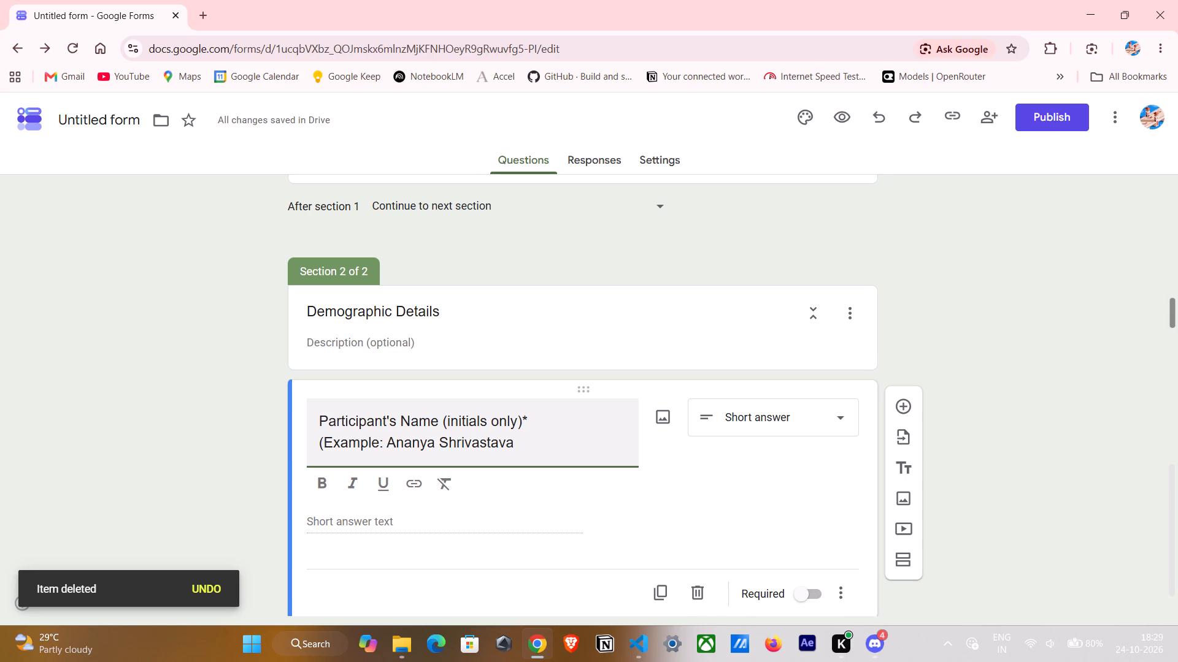
Move the sample name in the question title onto its own line, prefixed with the label "Name: ".
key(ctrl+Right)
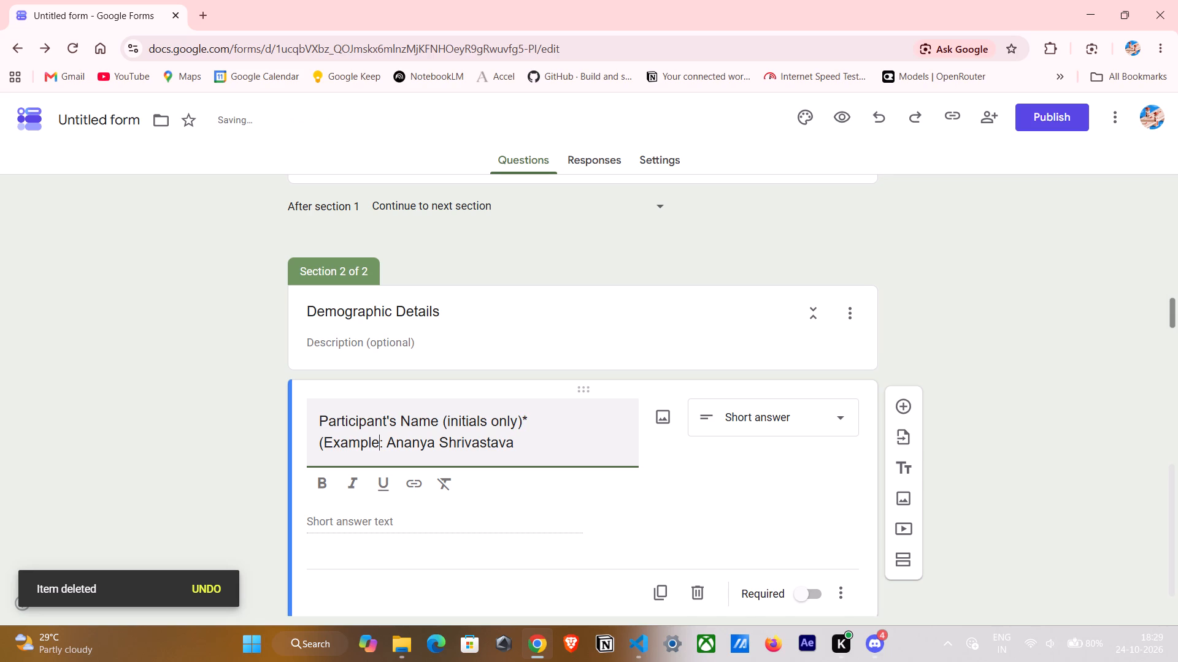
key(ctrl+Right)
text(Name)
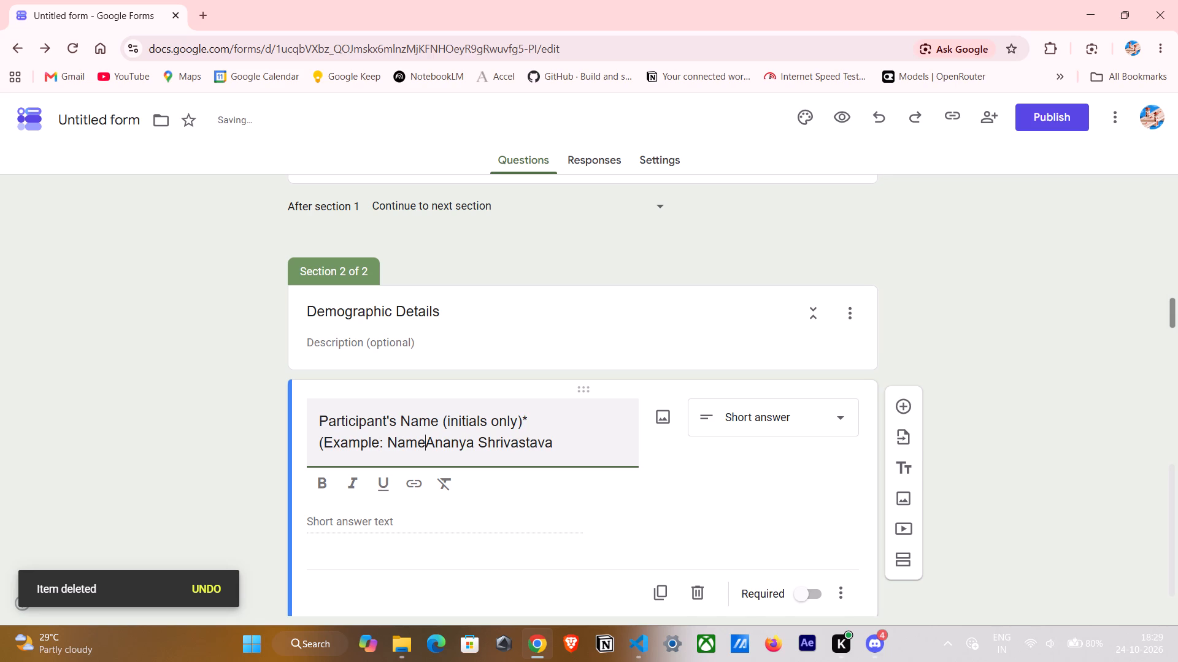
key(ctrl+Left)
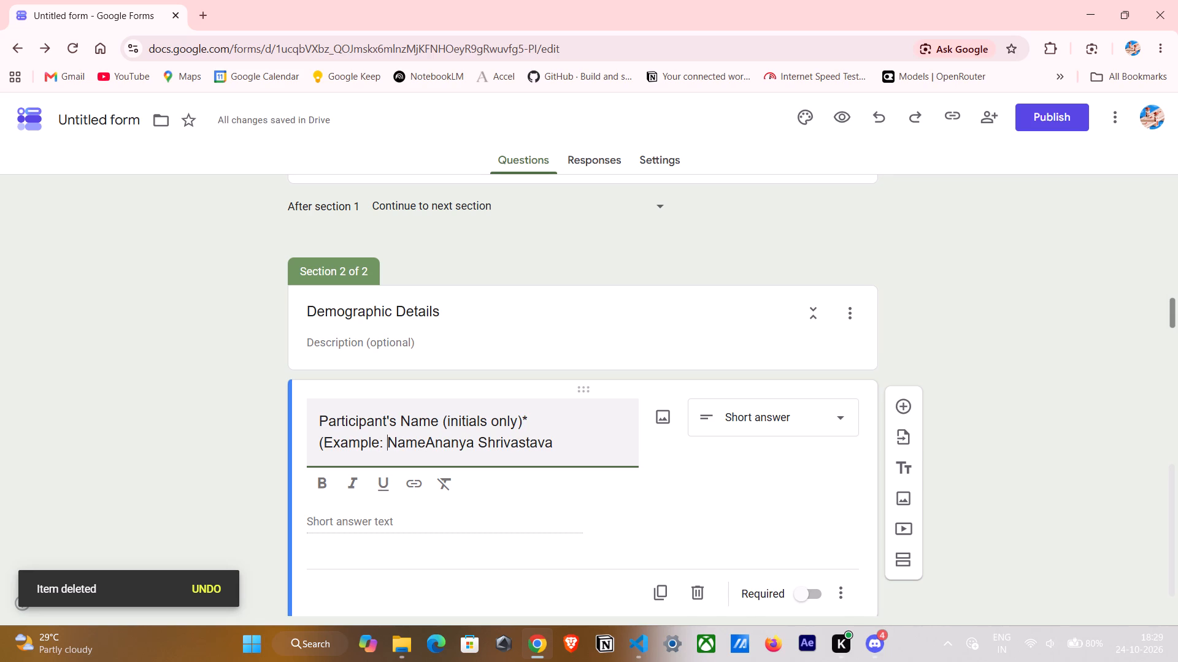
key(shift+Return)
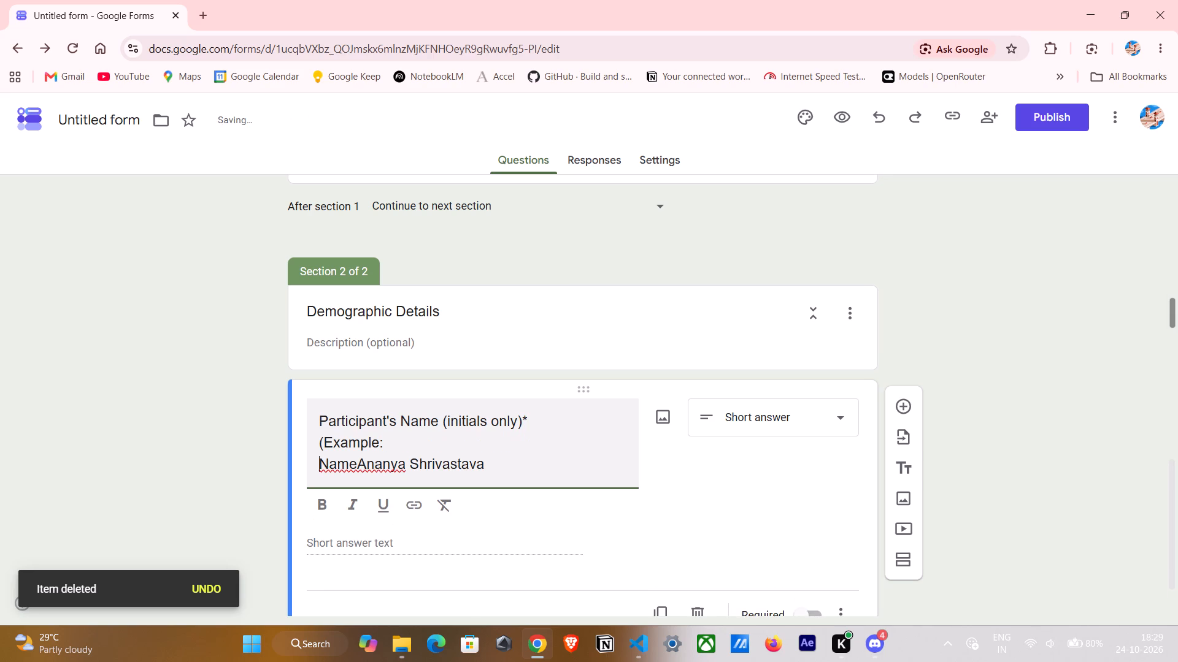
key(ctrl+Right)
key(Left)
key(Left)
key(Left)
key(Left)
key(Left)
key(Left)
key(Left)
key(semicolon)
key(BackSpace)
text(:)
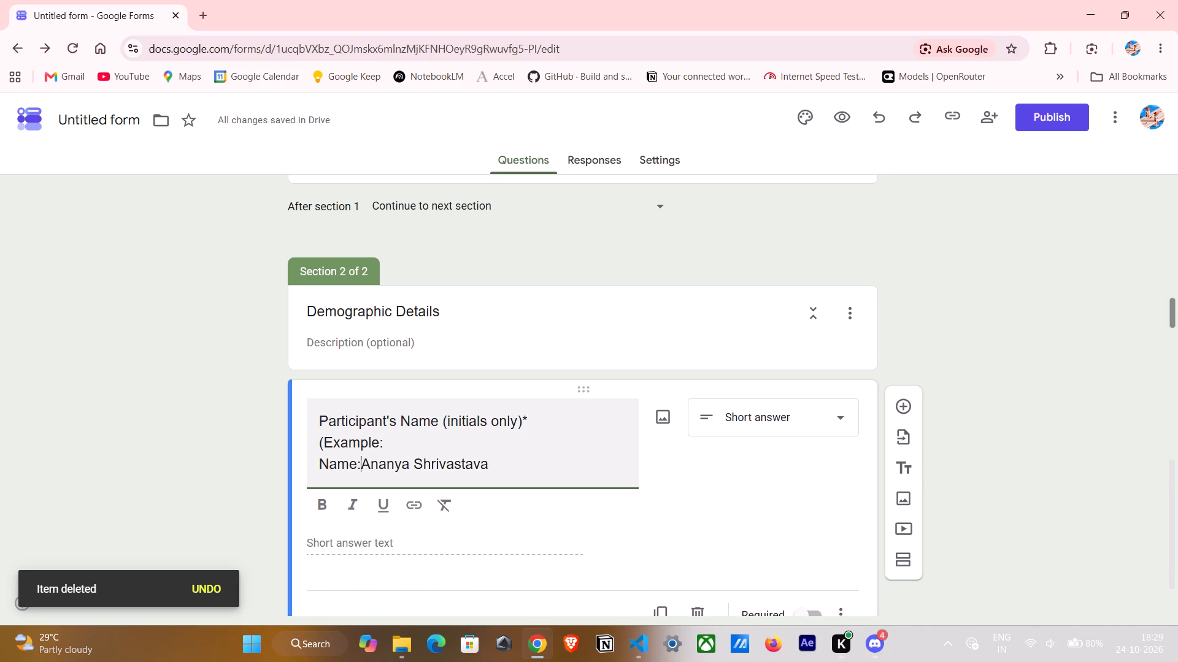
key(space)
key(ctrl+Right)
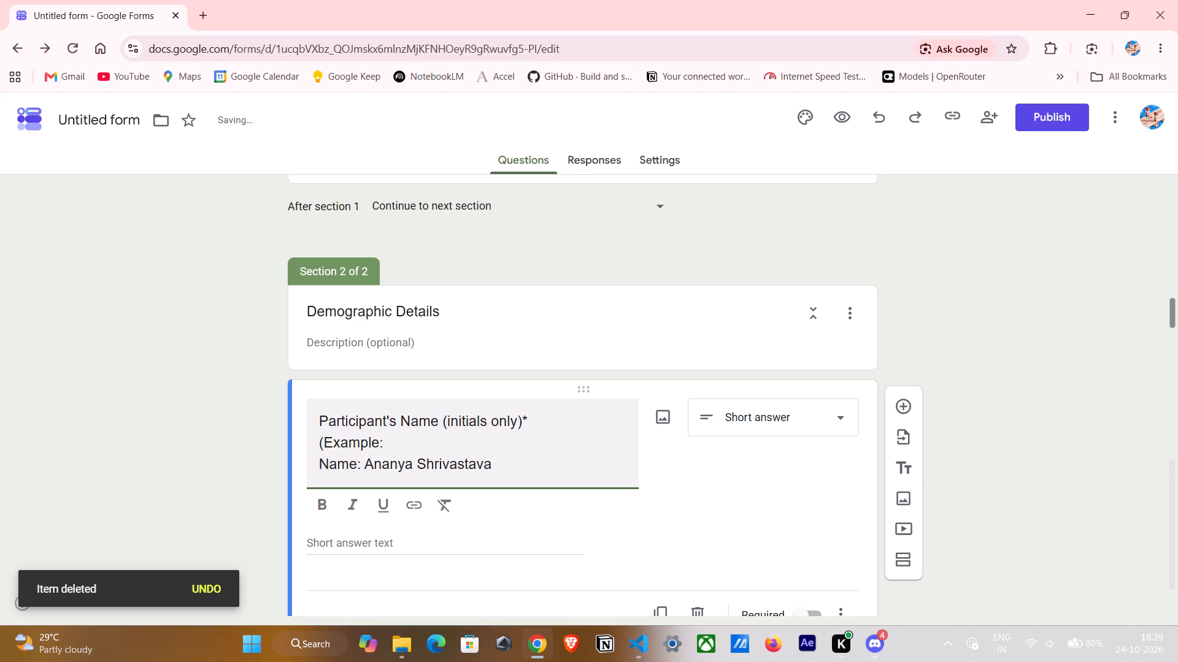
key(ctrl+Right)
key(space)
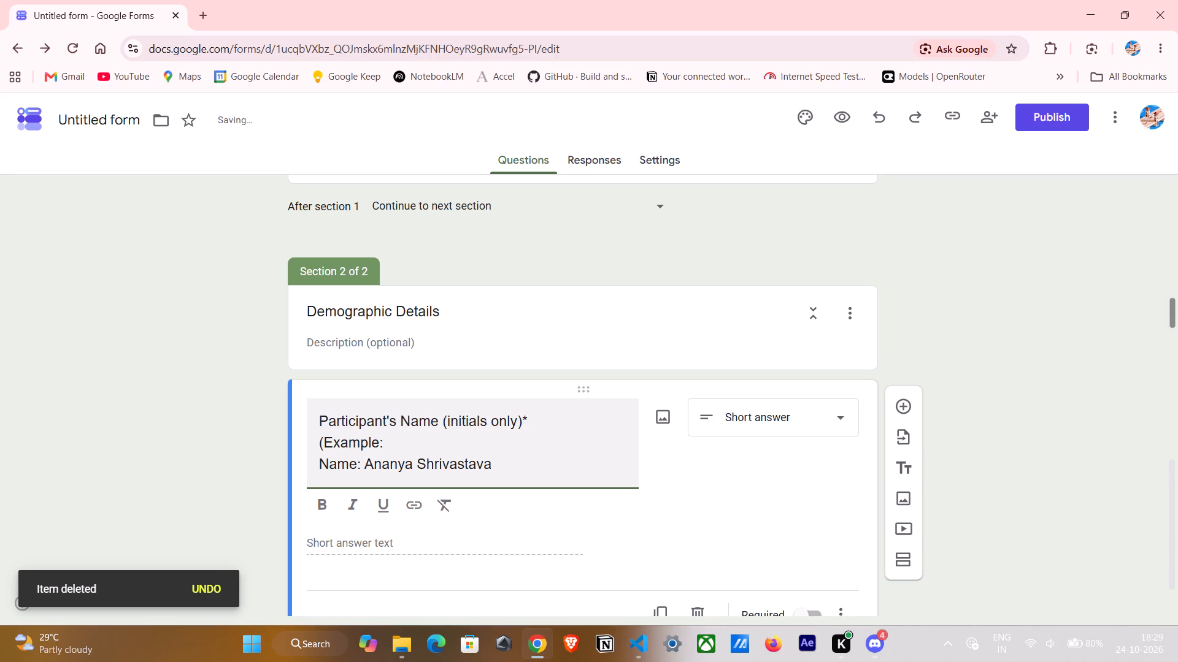
Add a final line "Initials: AS)" below the sample name in the question title.
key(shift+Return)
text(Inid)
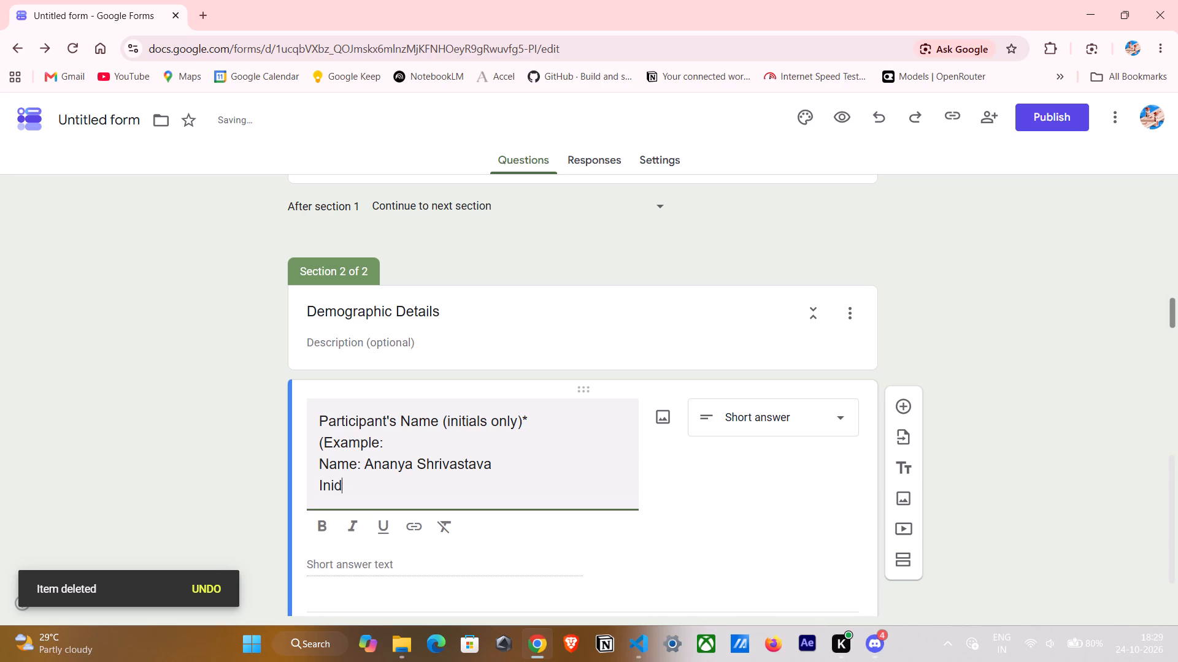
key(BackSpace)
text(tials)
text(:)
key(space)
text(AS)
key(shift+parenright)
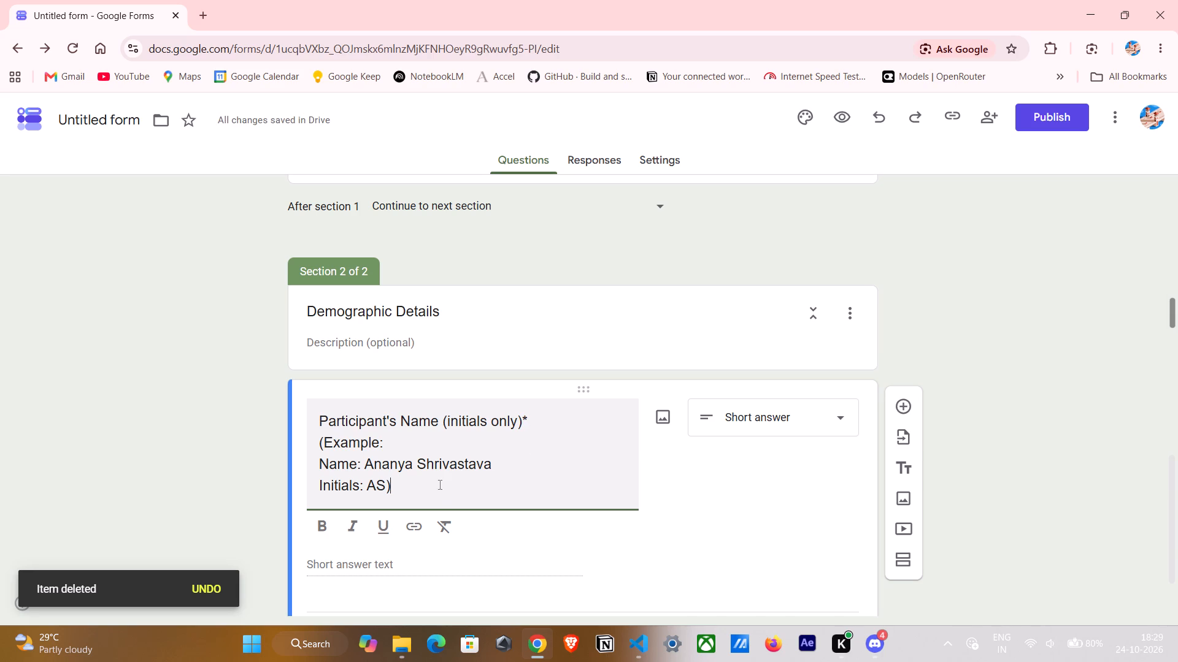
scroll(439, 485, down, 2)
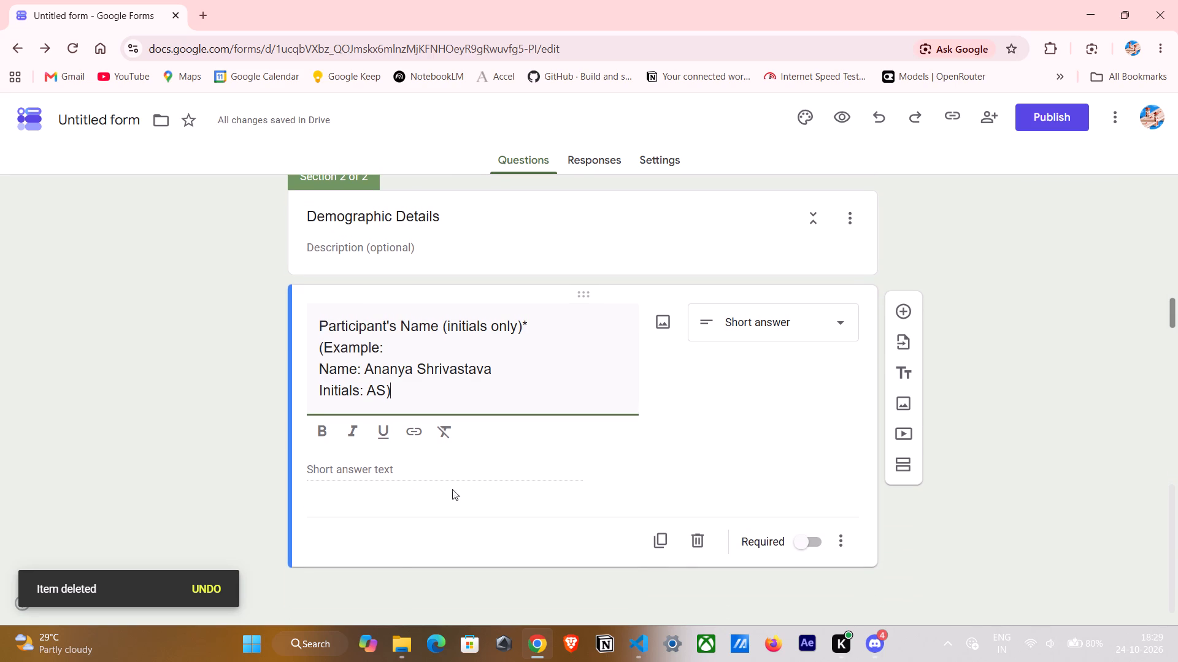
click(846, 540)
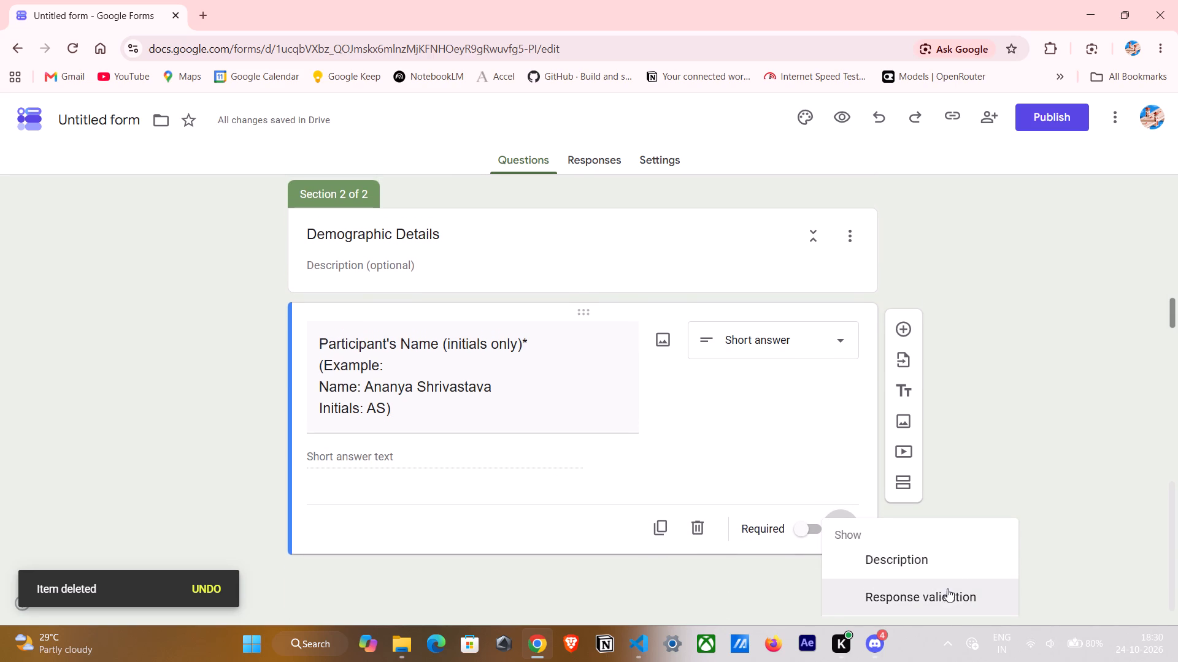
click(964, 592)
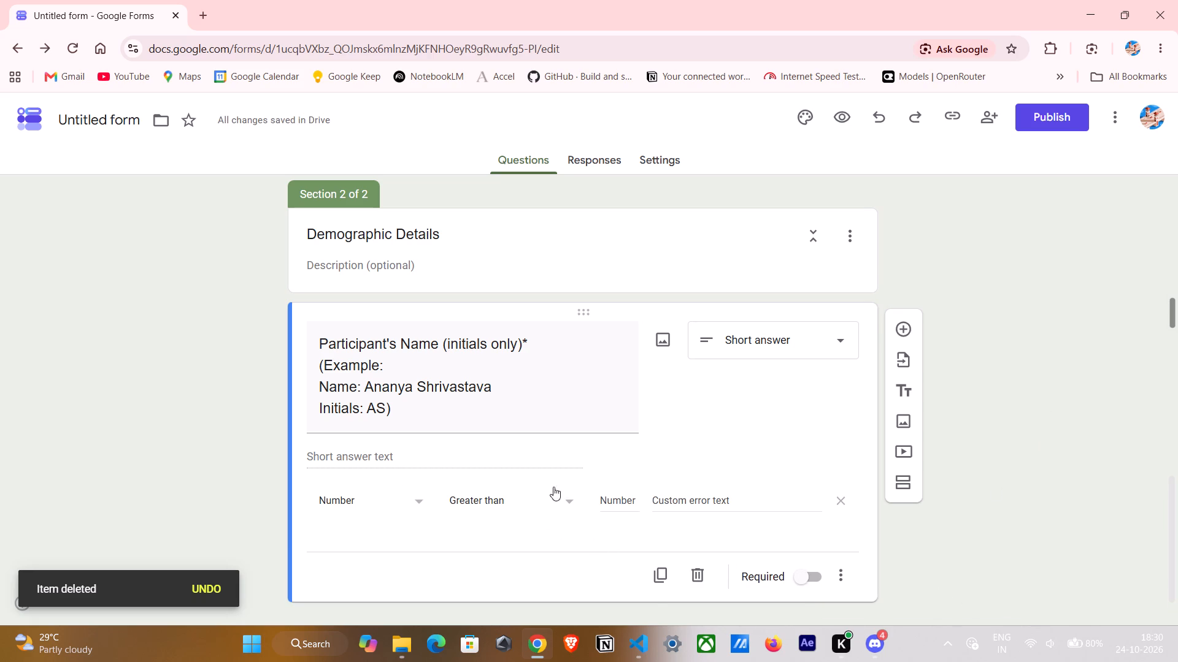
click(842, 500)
Add a question titled "Date of Birth" below the participant's name question.
click(901, 337)
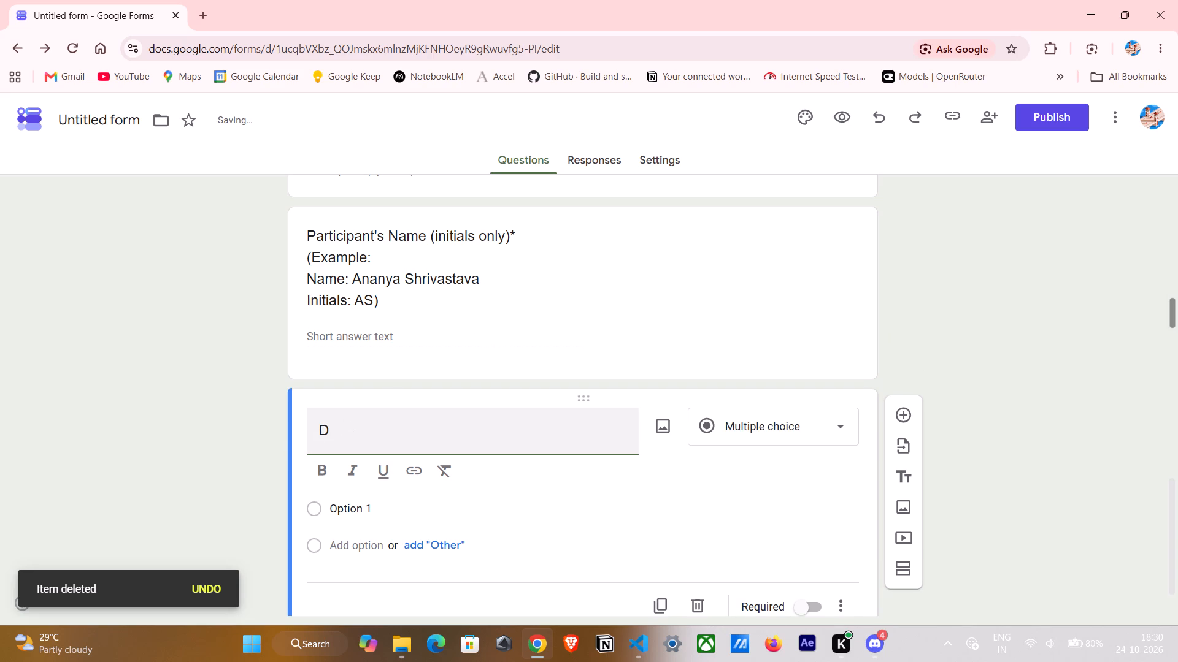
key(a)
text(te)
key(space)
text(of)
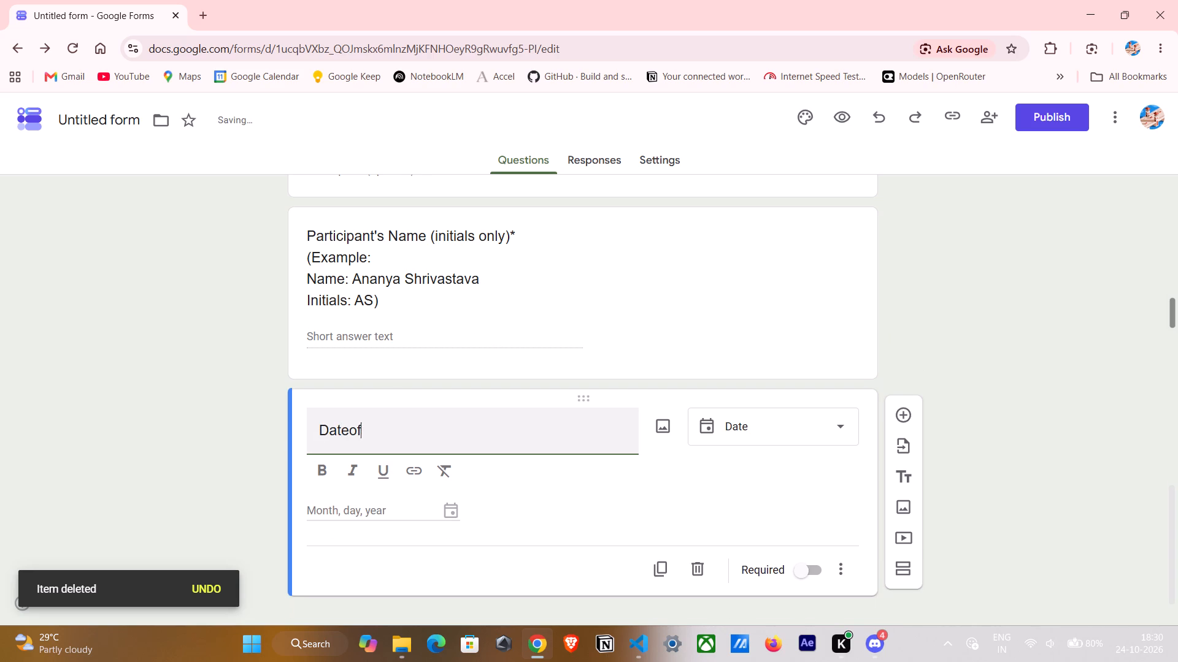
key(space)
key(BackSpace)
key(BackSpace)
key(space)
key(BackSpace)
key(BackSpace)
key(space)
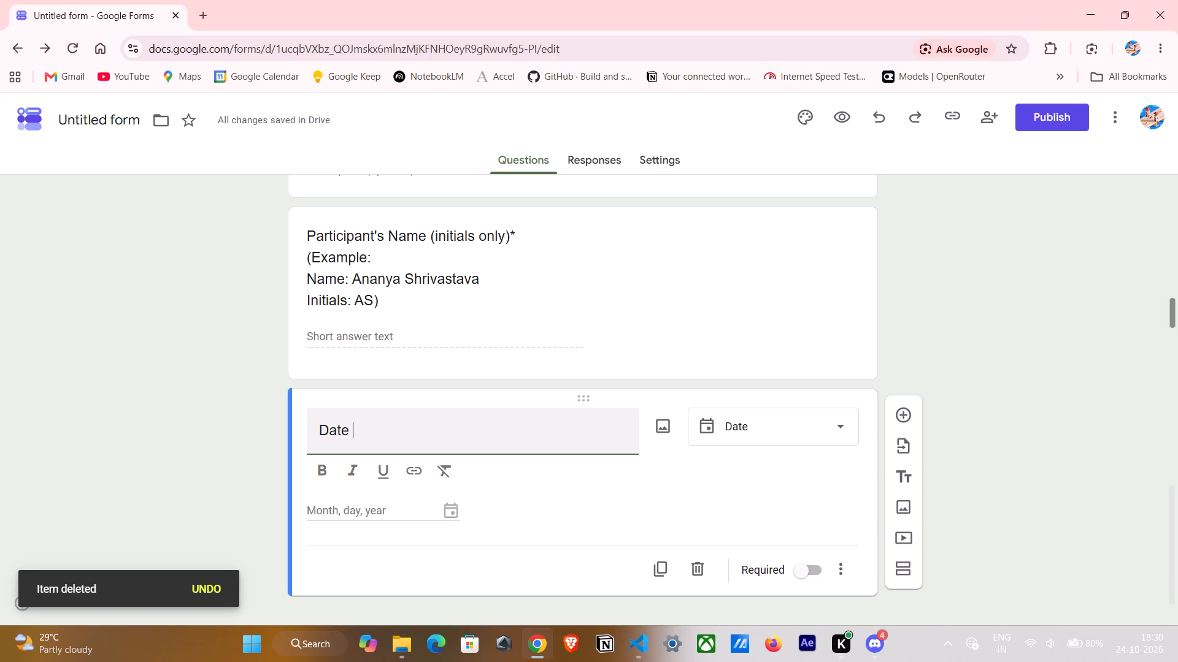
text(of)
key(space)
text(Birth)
Make the "Date of Birth" question required.
click(801, 568)
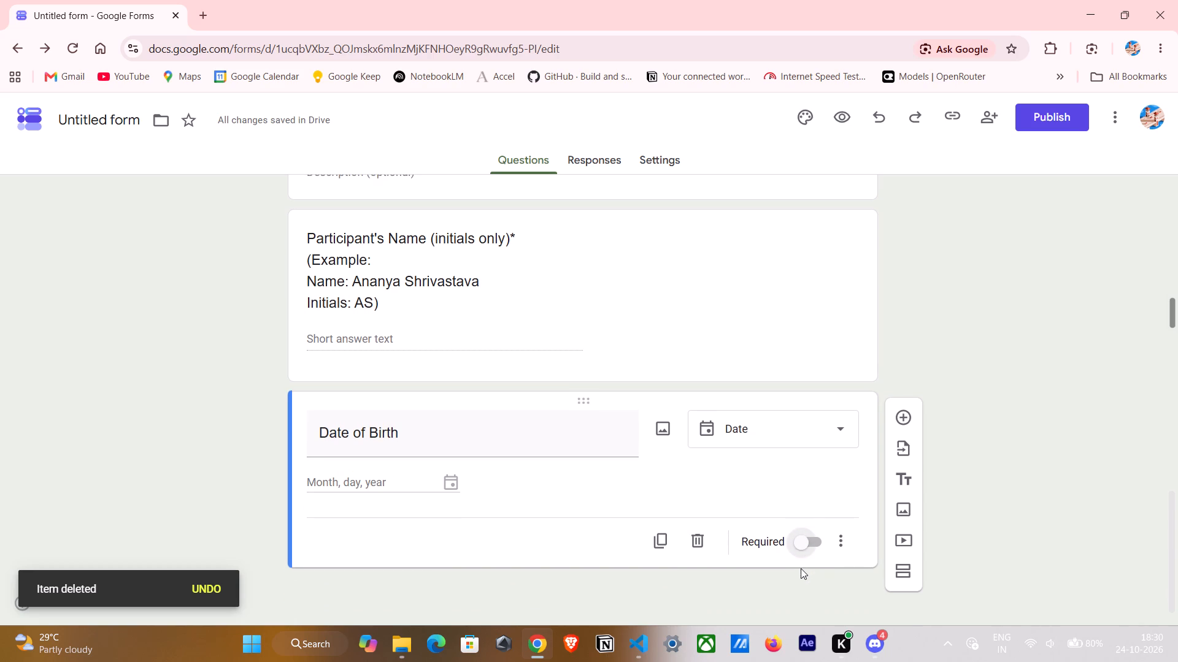
click(806, 538)
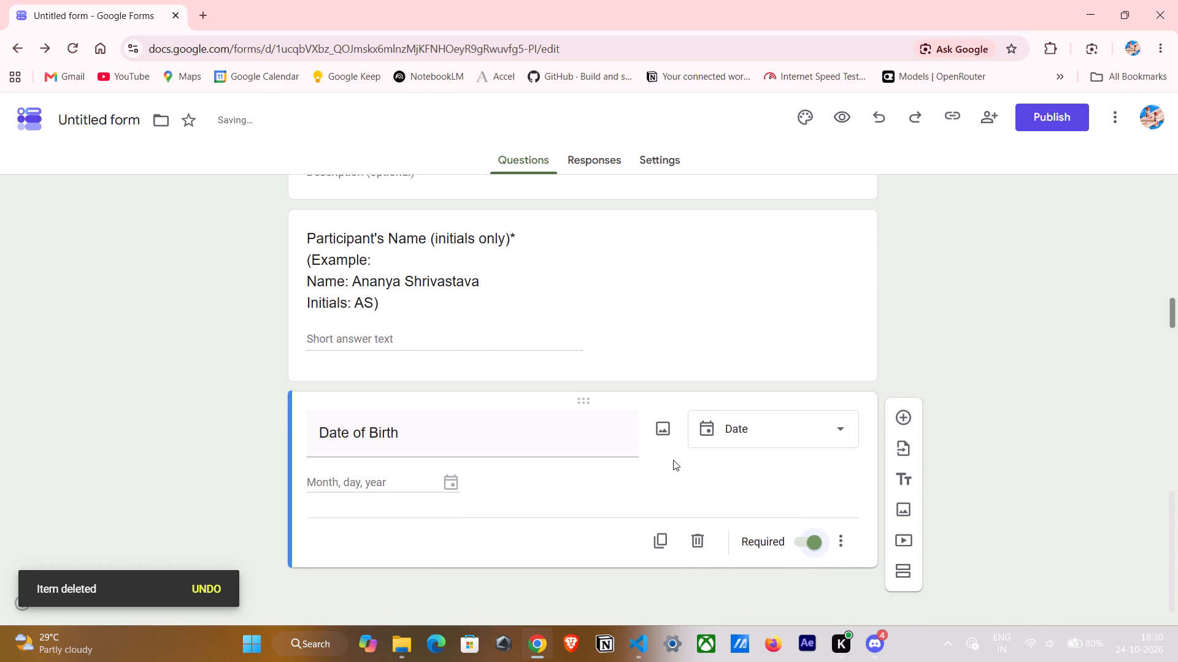
Remove the typed asterisk after "(initials only)" in the participant's name question and make that question required.
scroll(673, 460, up, 1)
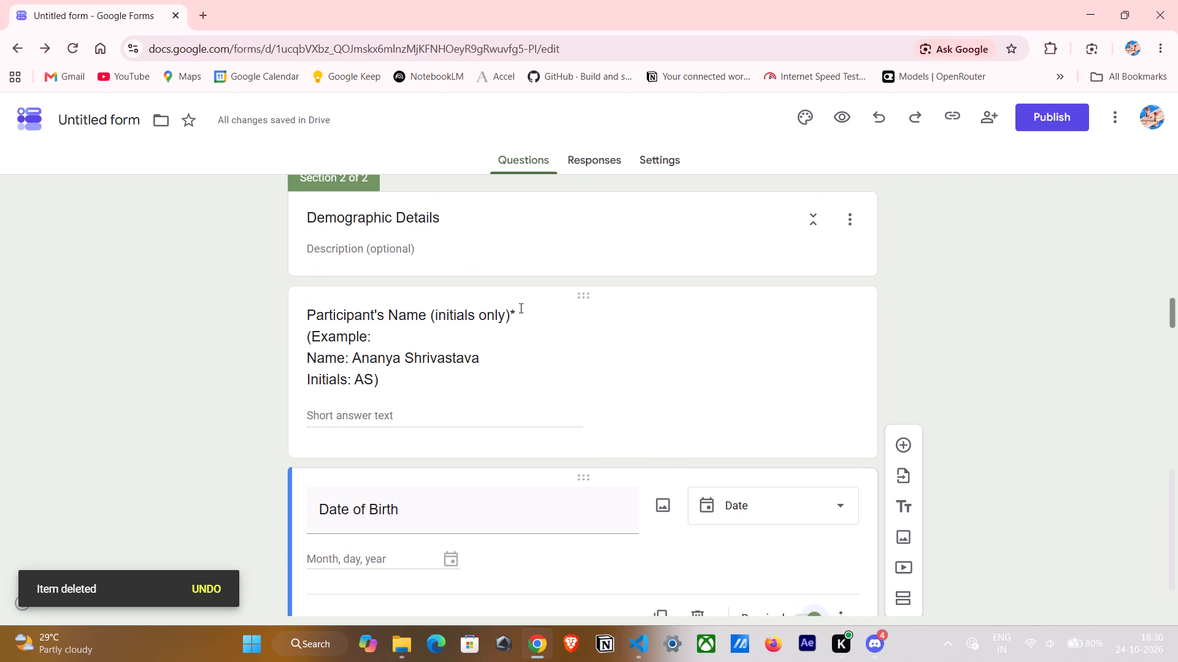
scroll(482, 368, down, 2)
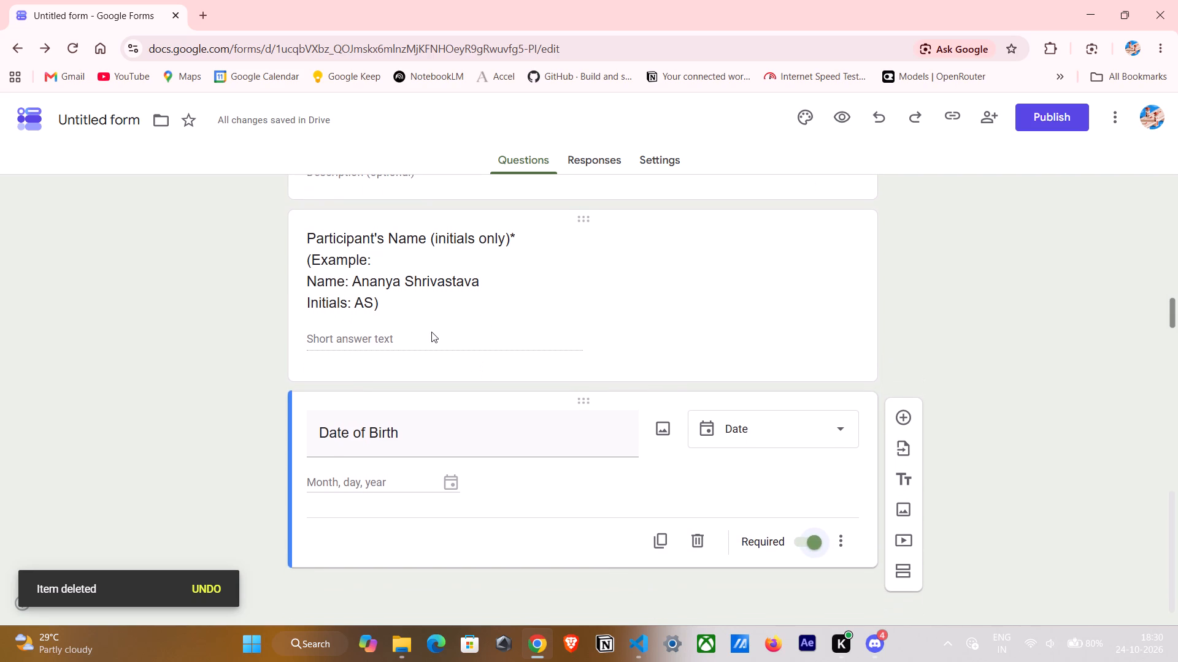
click(431, 332)
click(520, 248)
click(548, 273)
click(572, 328)
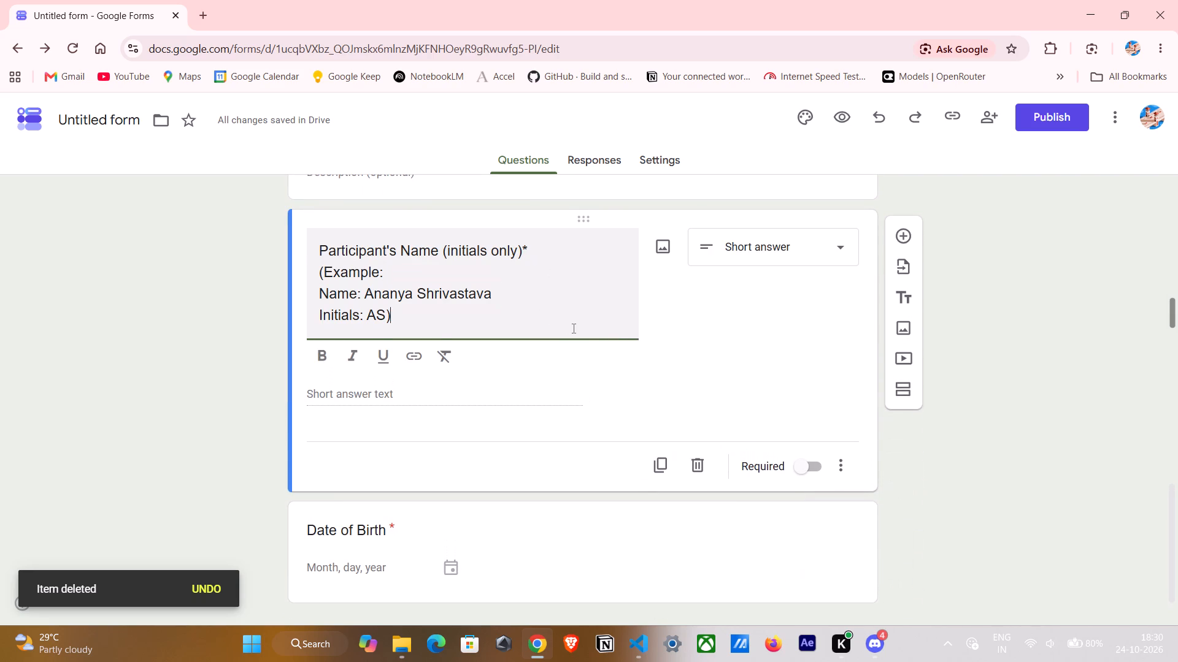
click(553, 245)
key(BackSpace)
click(817, 465)
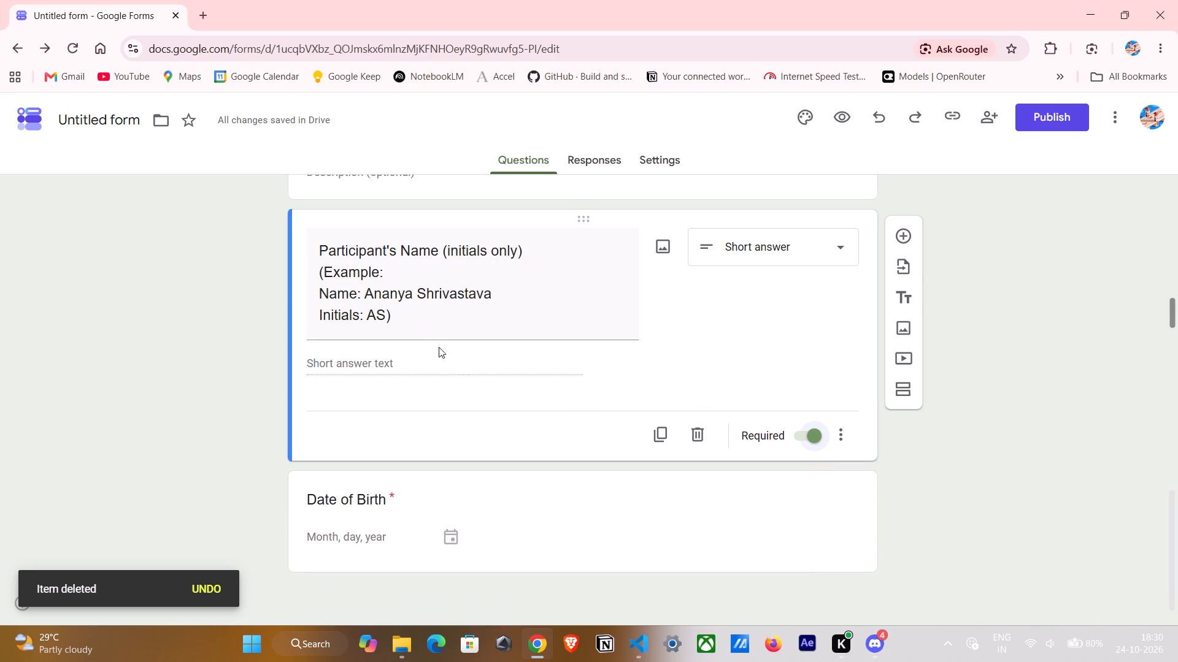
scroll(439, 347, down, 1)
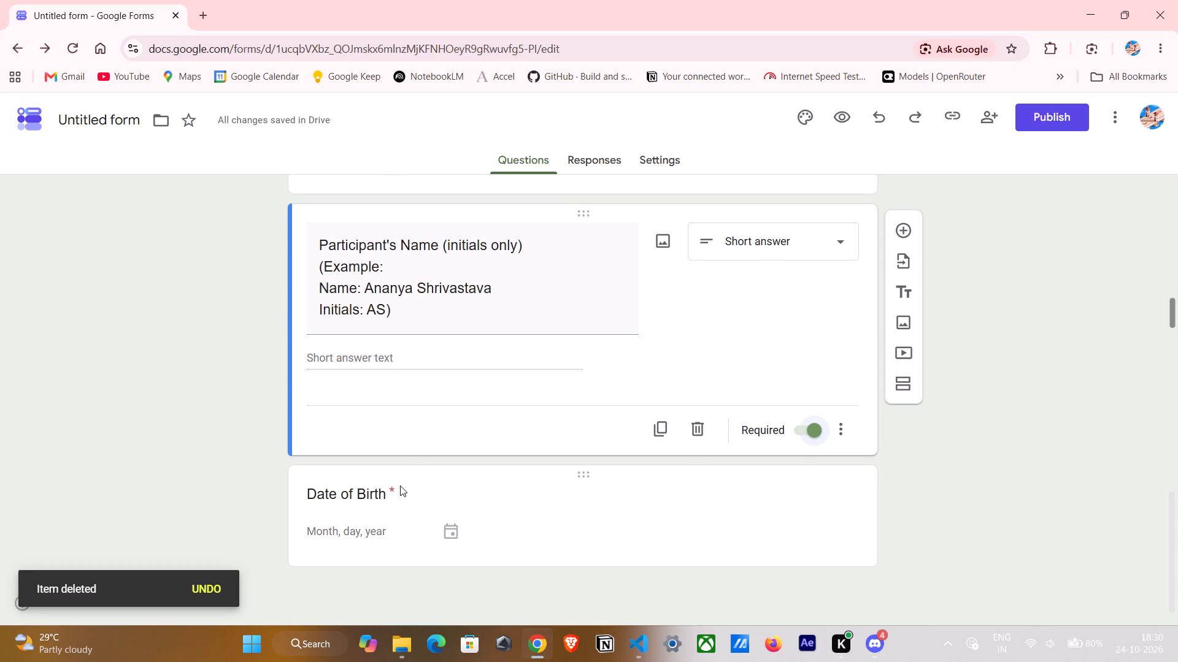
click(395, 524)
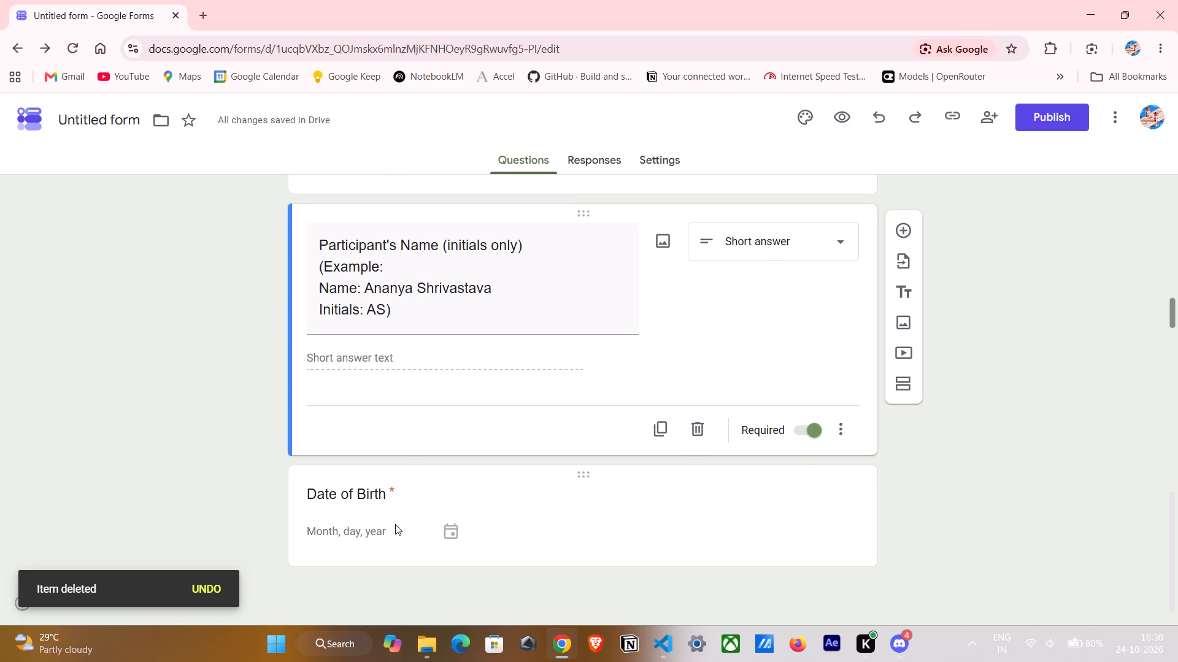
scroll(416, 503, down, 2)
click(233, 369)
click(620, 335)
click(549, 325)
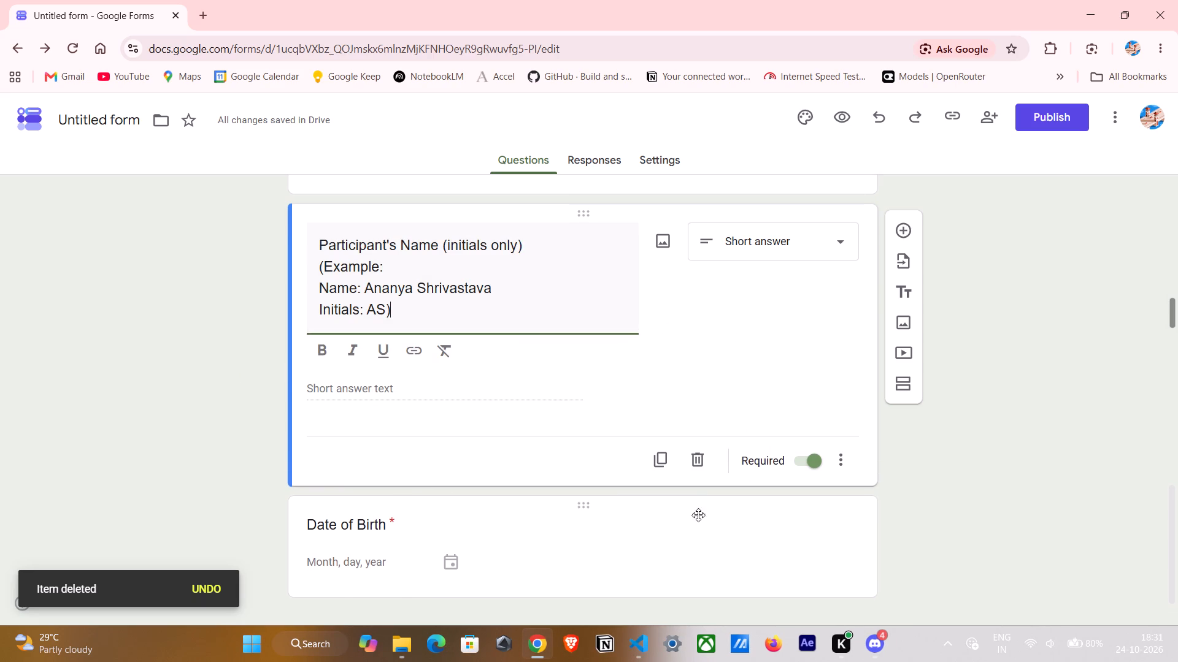
Add a multiple choice question titled "Gender" below the "Date of Birth" question.
click(475, 544)
scroll(579, 514, down, 6)
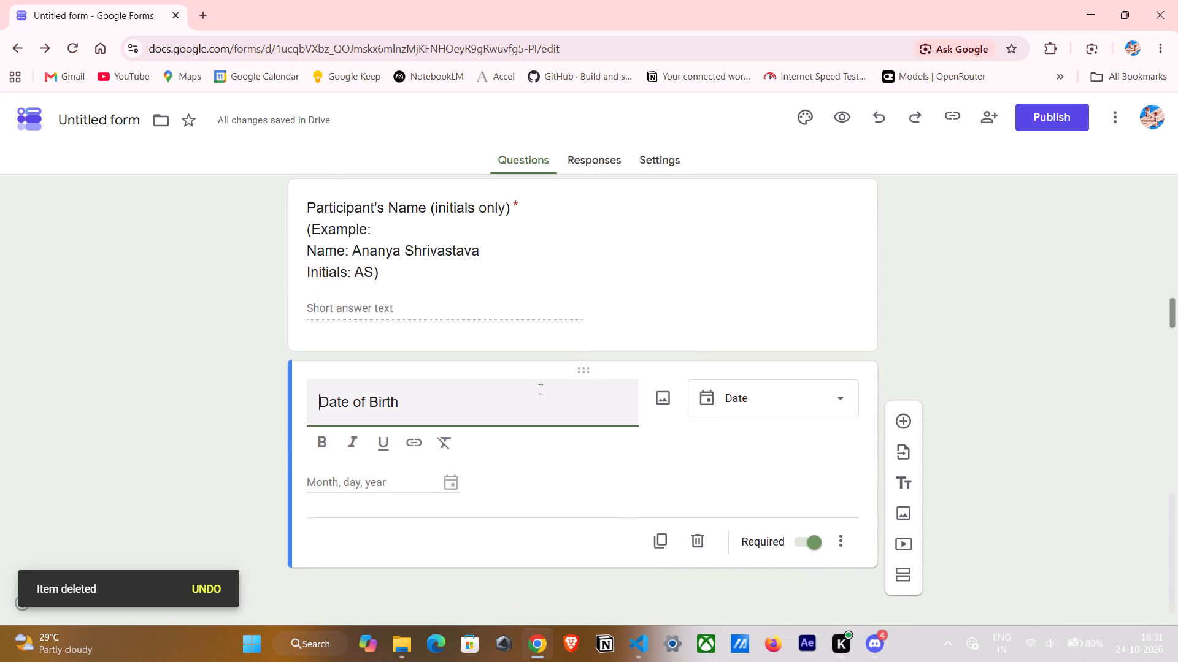
click(450, 403)
scroll(515, 482, down, 3)
click(906, 417)
scroll(906, 417, down, 1)
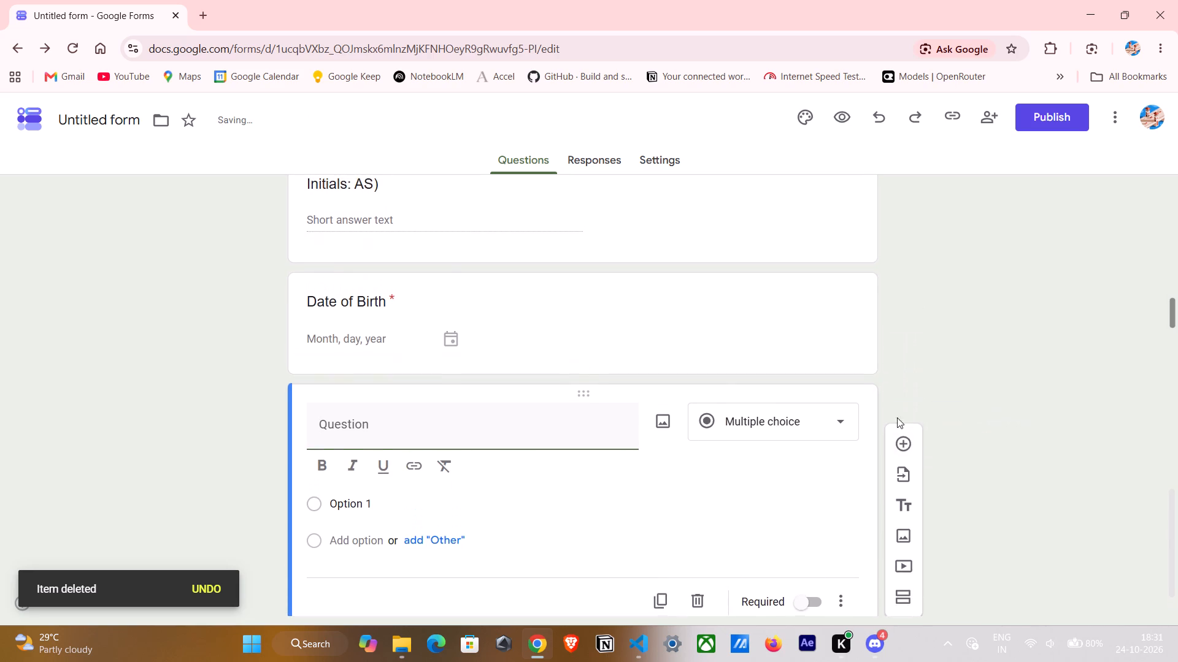
scroll(897, 417, down, 2)
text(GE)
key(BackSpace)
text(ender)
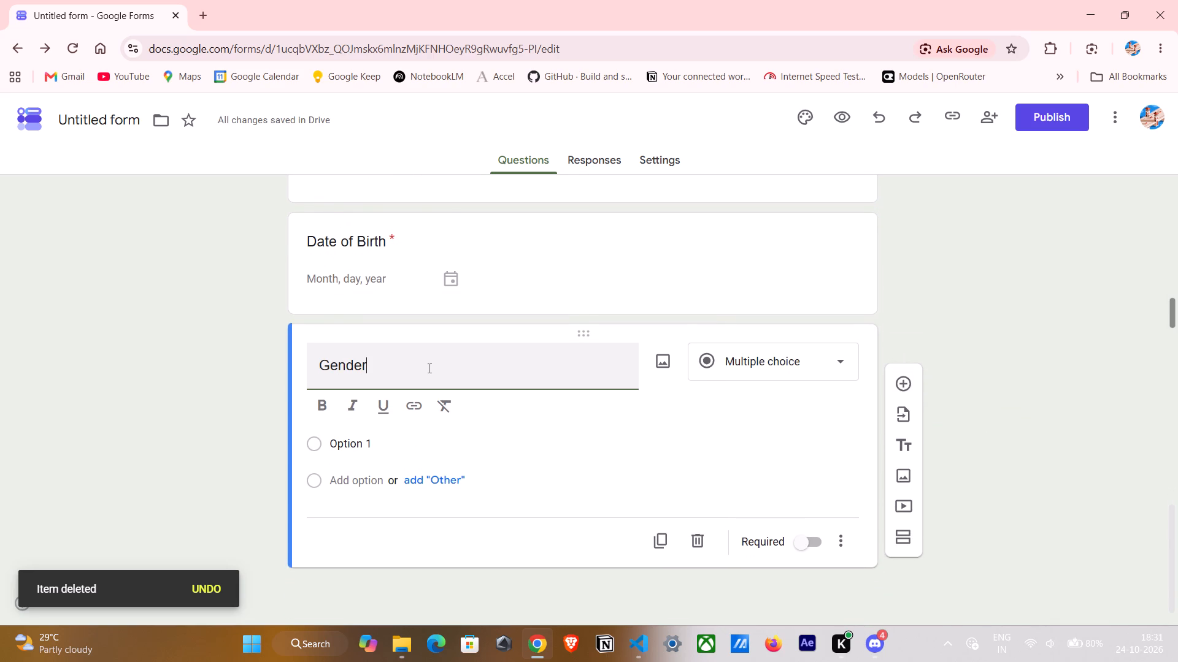
Give the Gender question the options "Male", "Female", "Prefer not to say" and "Other".
click(346, 441)
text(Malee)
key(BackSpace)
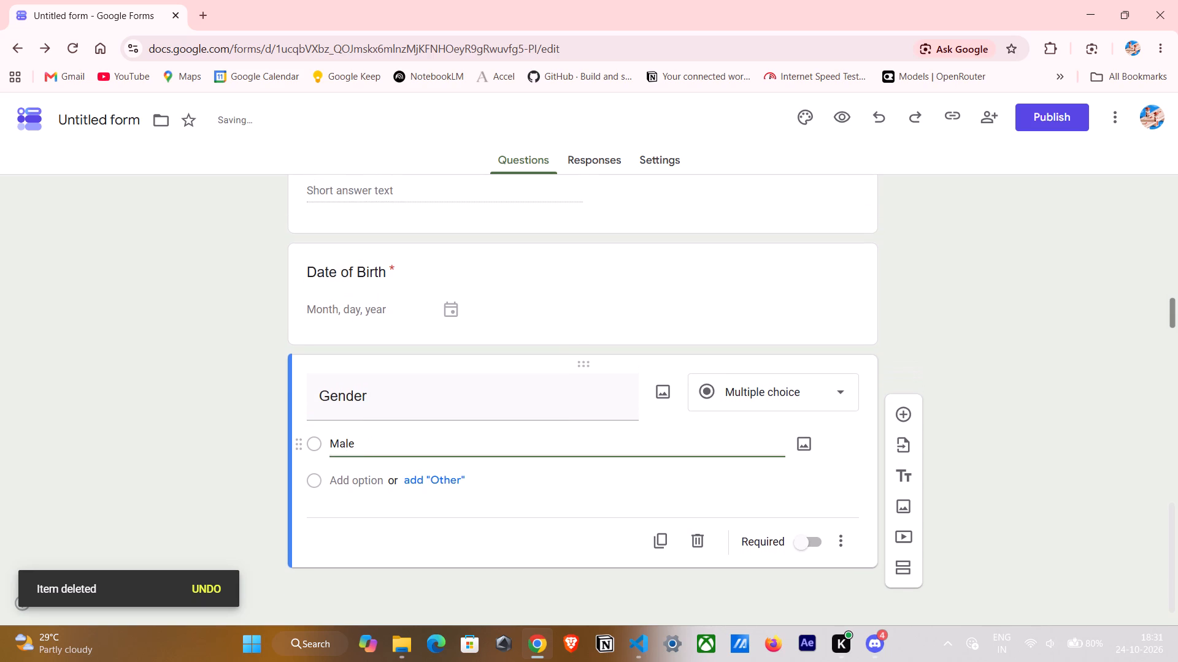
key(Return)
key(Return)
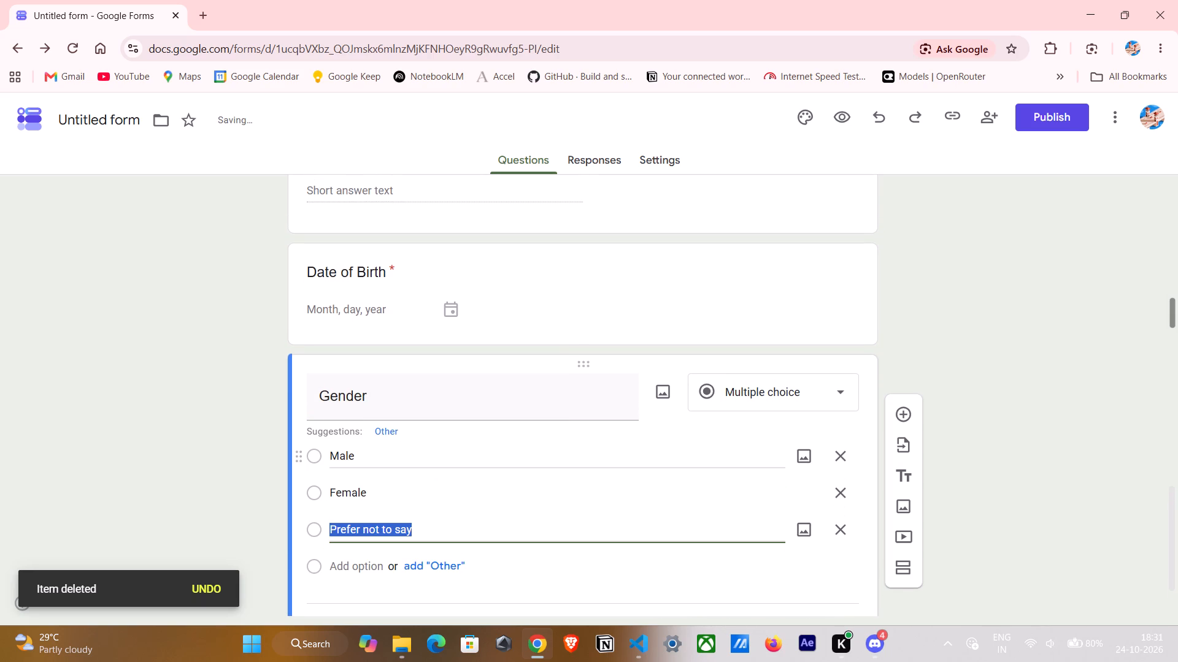
click(384, 432)
Make the Gender question required.
scroll(573, 505, down, 5)
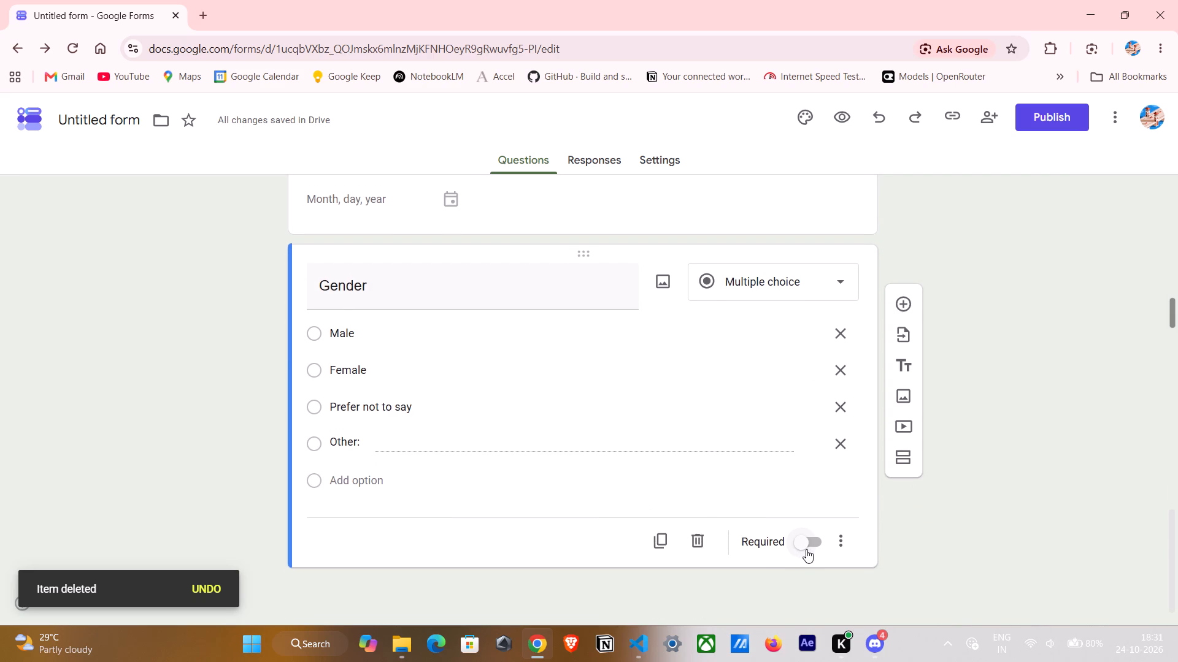
click(806, 549)
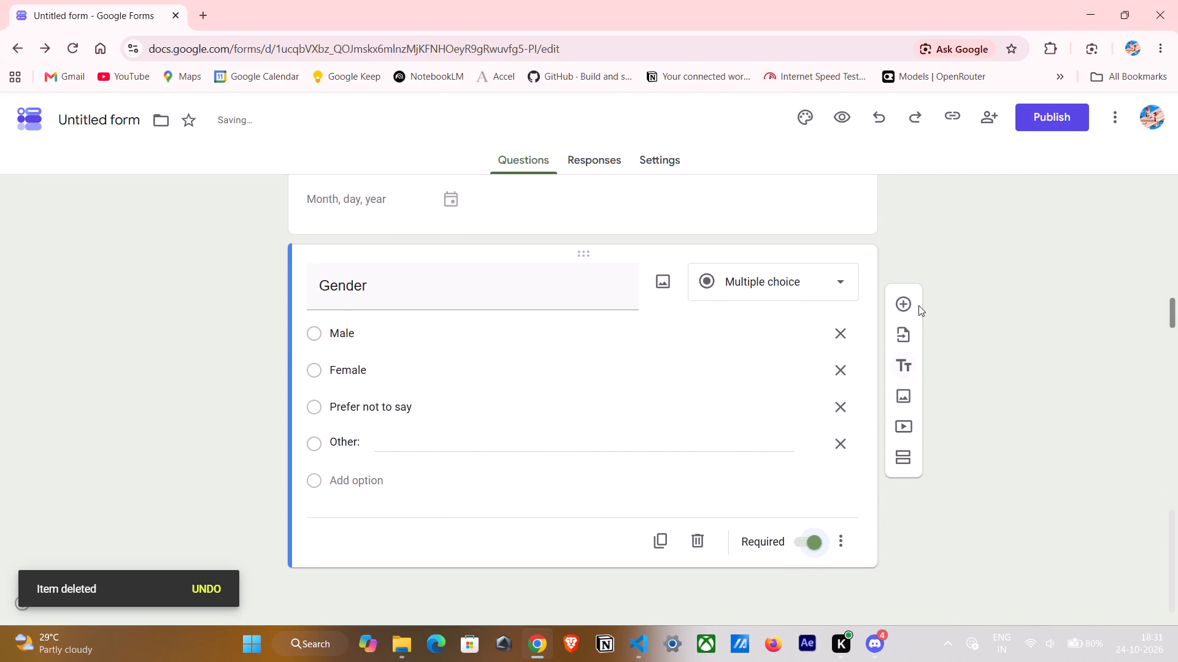
Add a multiple choice question titled "Current professional role" below the Gender question.
click(906, 303)
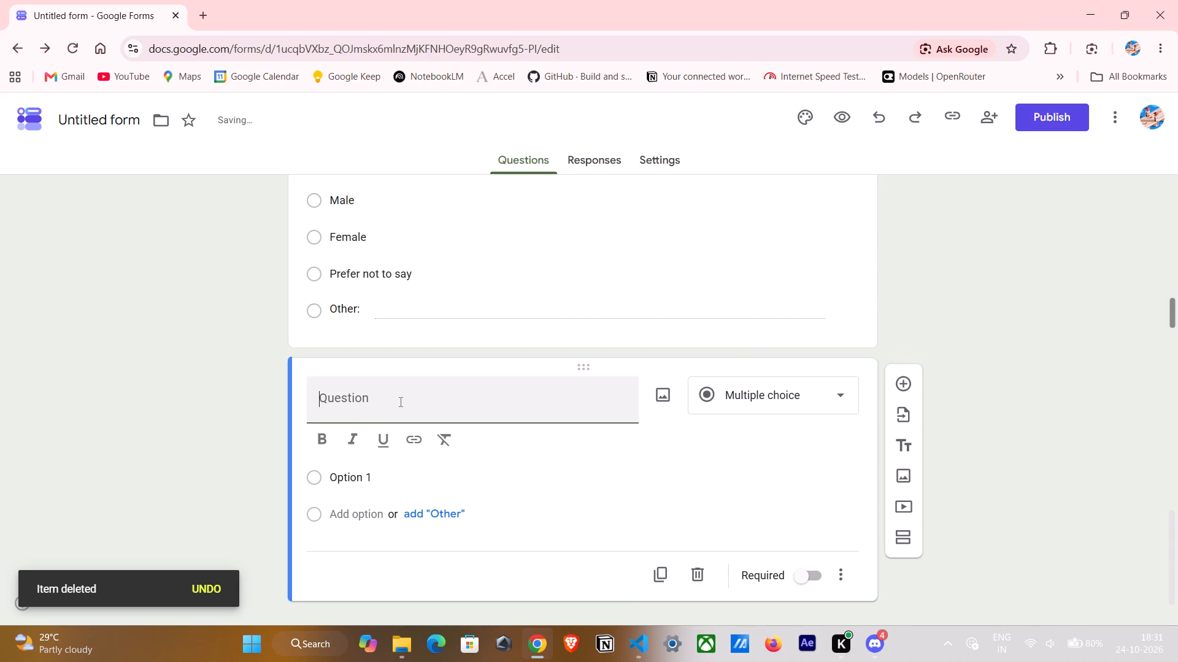
click(404, 398)
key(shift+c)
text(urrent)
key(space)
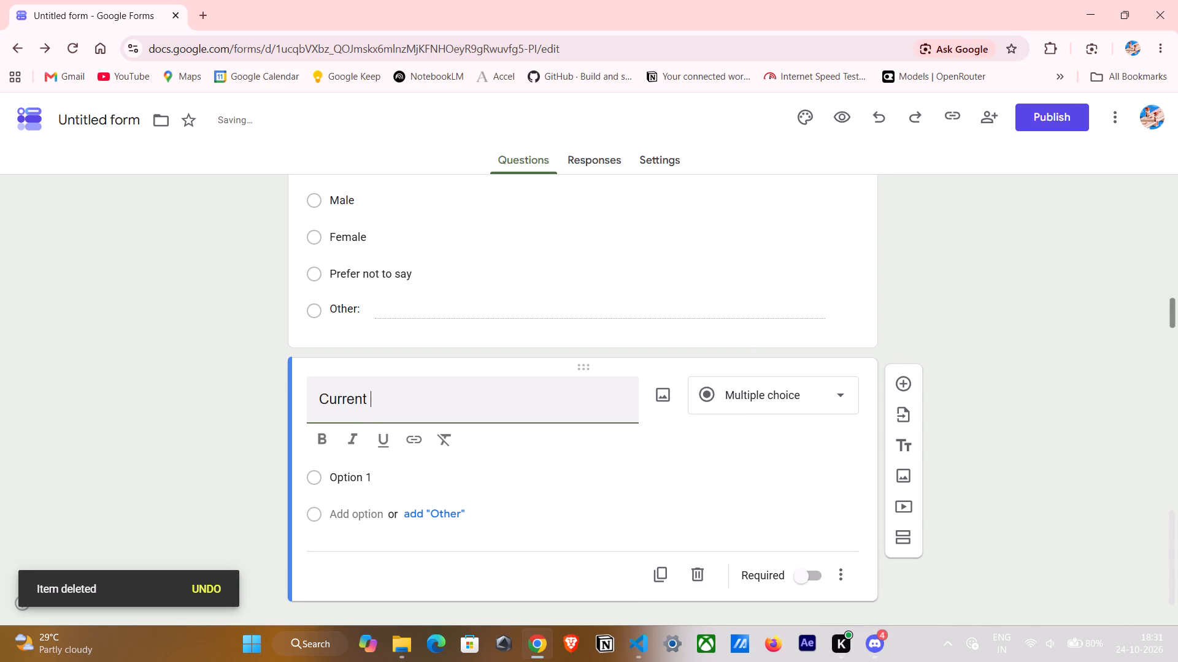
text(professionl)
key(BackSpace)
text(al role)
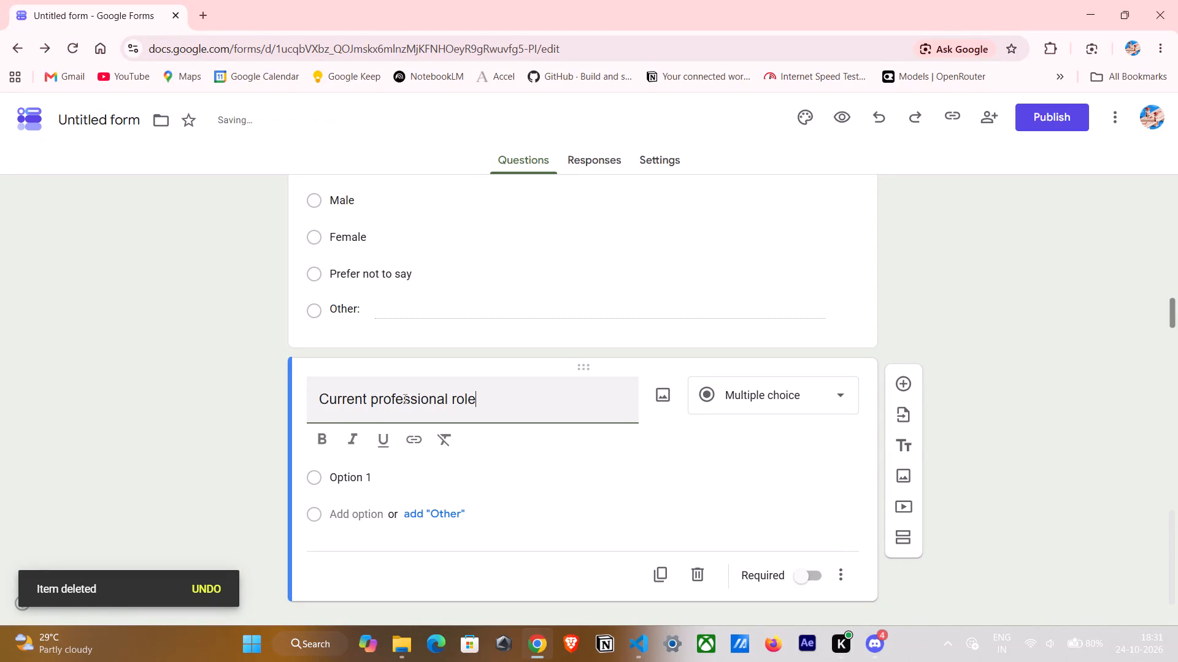
Make the "Current professional role" question required.
click(806, 579)
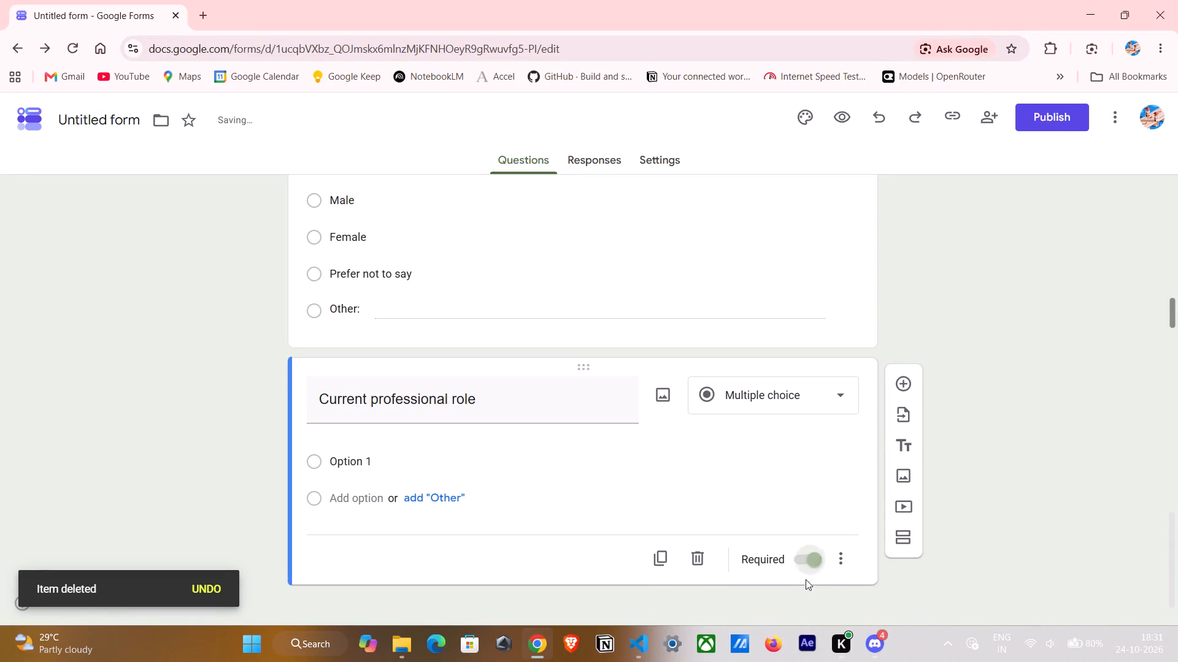
Enter "Doctor" and "Nurse" as the first two options of the "Current professional role" question.
click(383, 443)
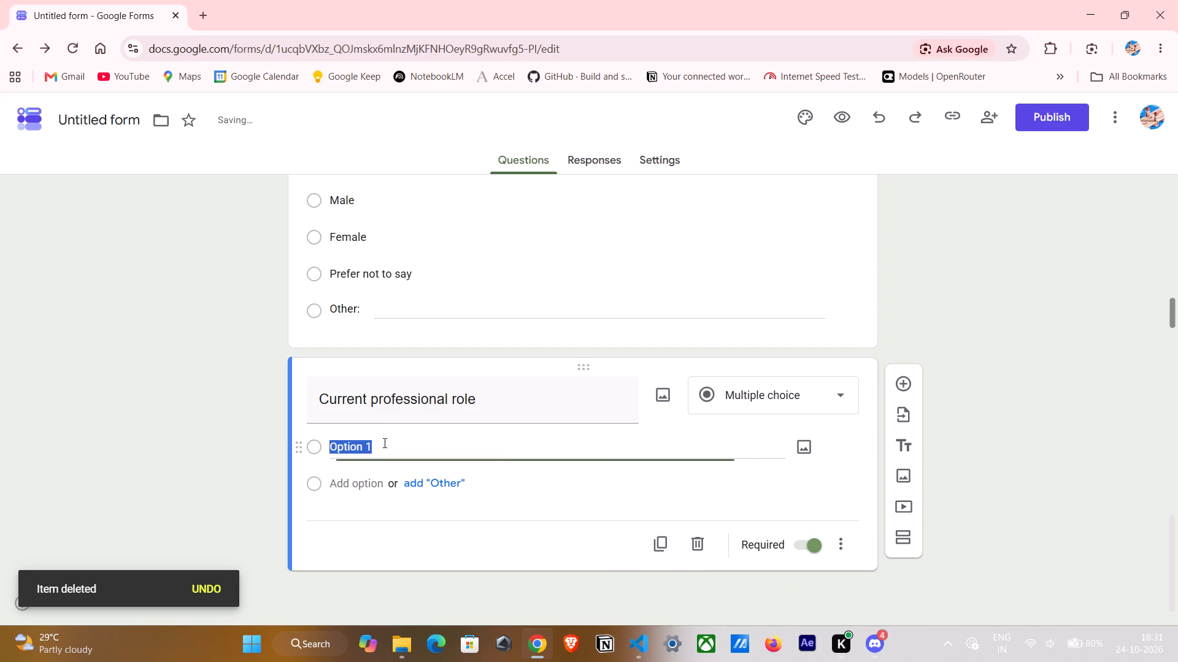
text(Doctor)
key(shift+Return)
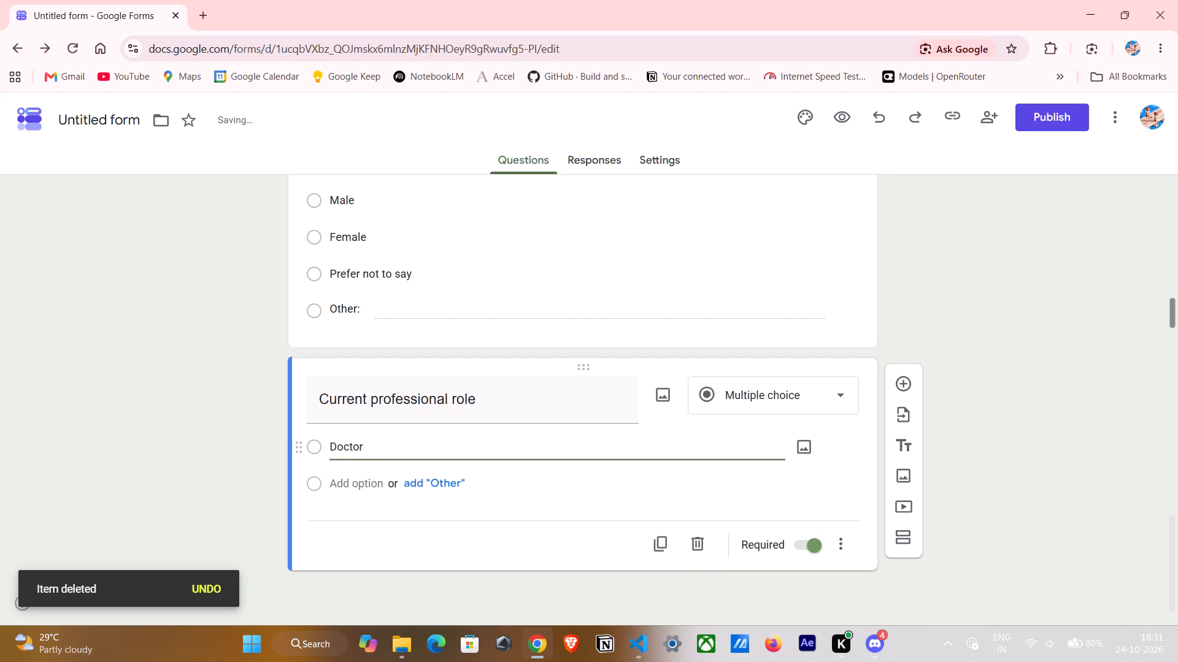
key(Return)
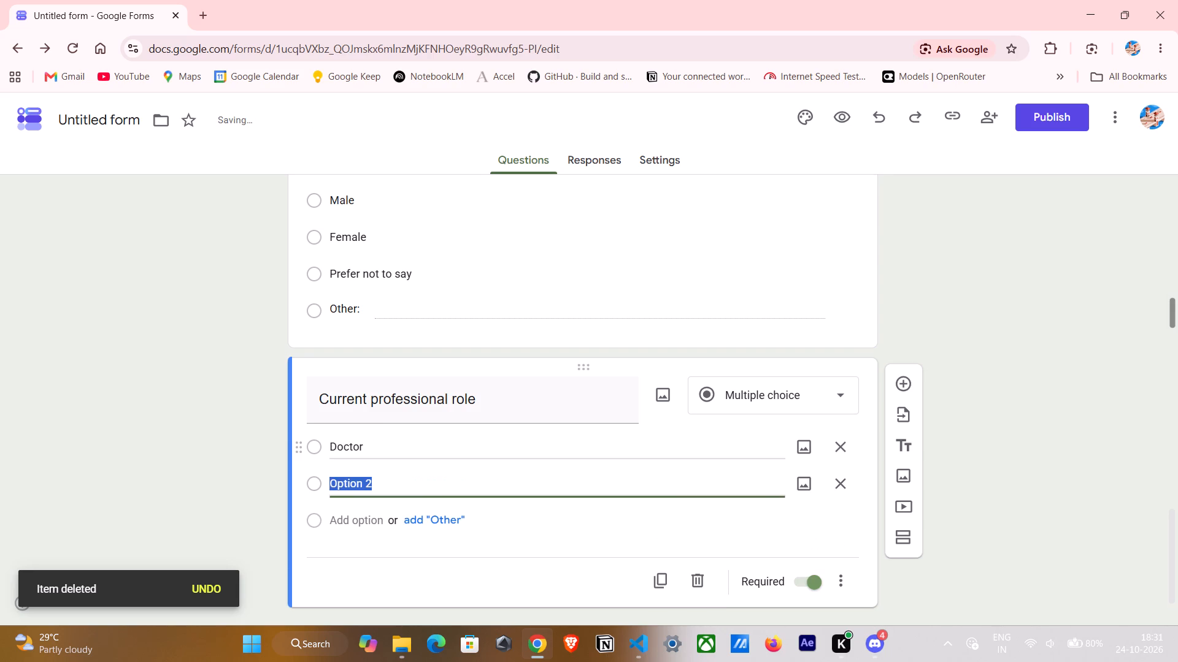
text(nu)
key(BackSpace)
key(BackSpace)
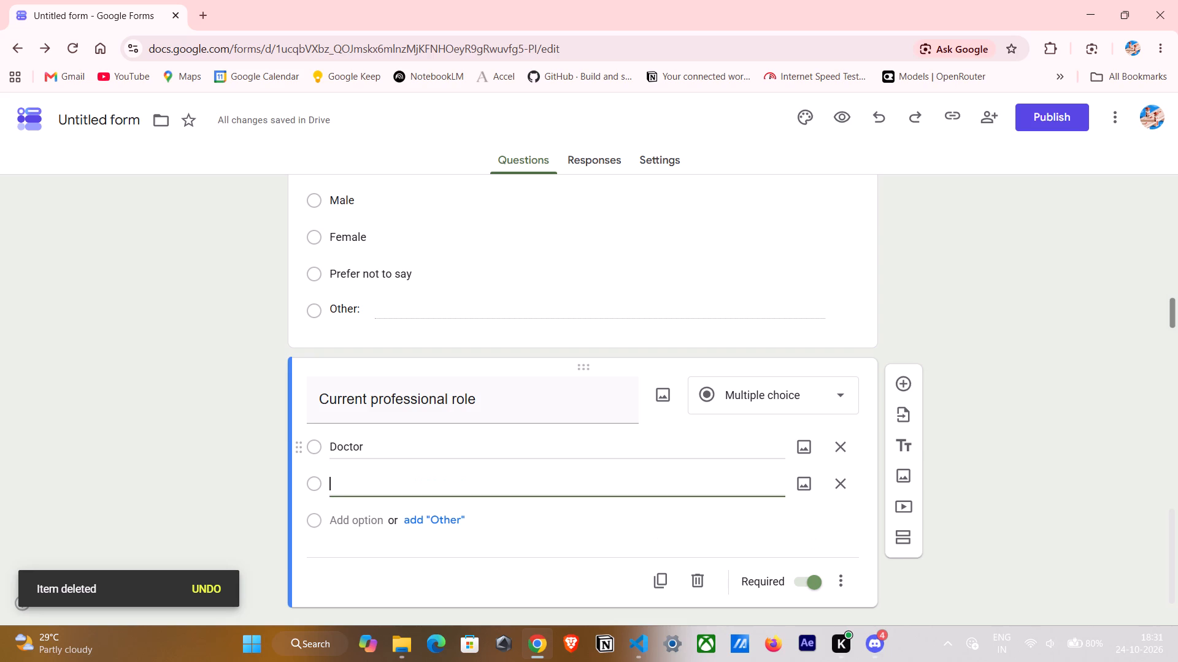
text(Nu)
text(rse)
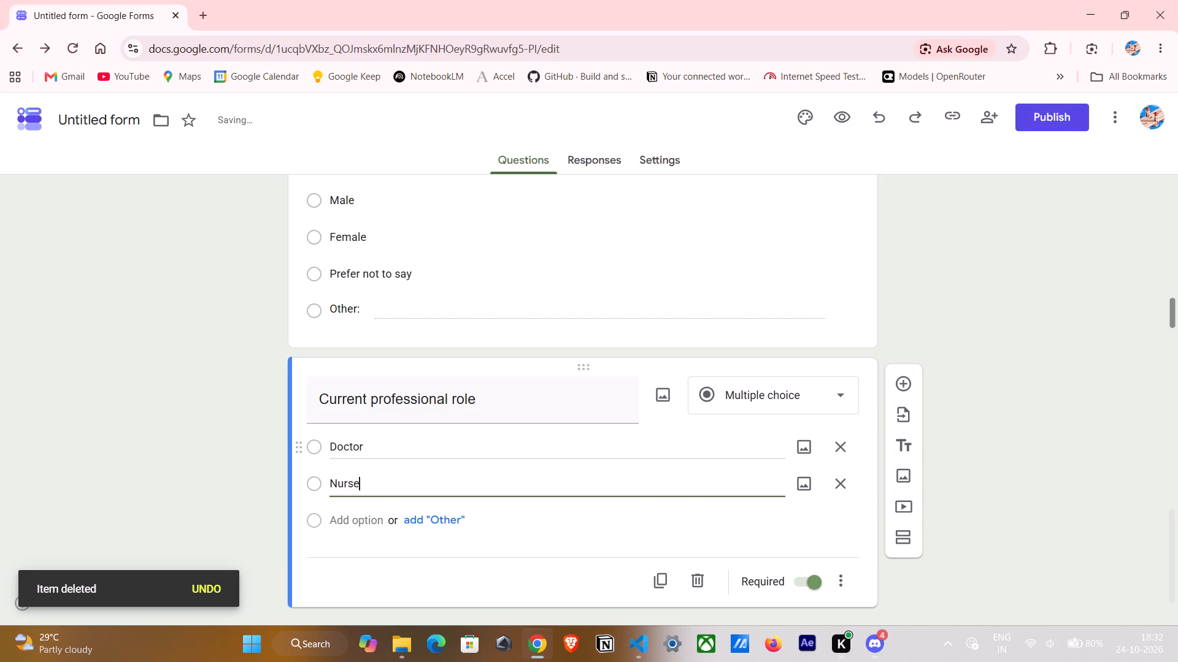
Add "Laboratory Technician" as the third option of the "Current professional role" question.
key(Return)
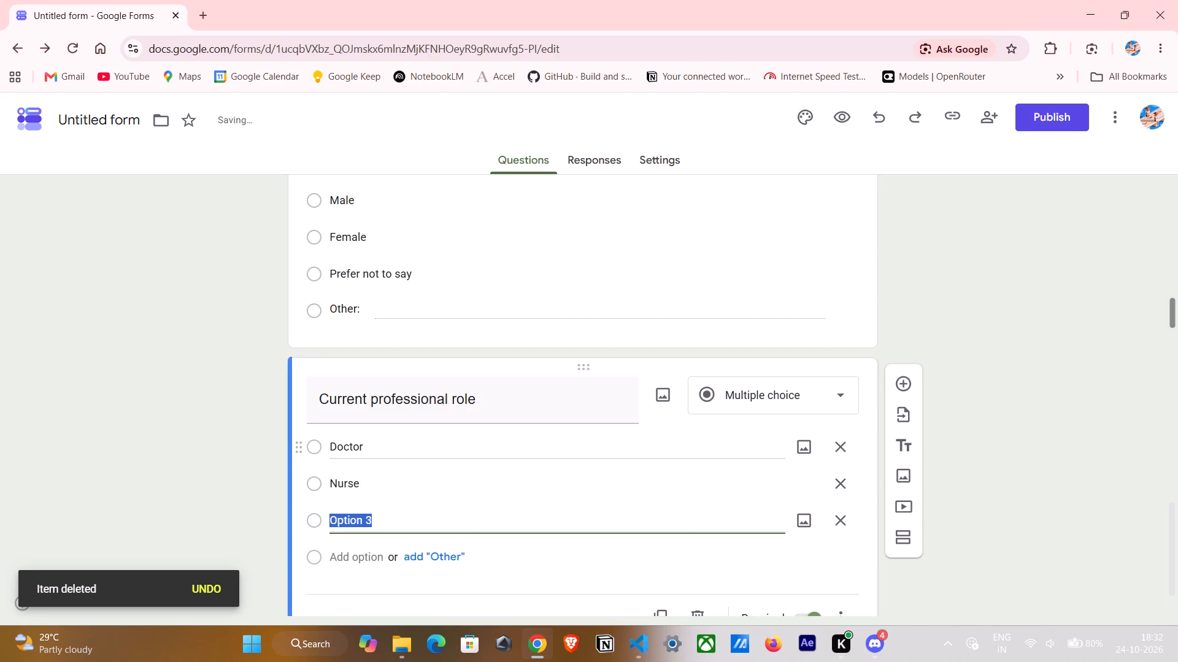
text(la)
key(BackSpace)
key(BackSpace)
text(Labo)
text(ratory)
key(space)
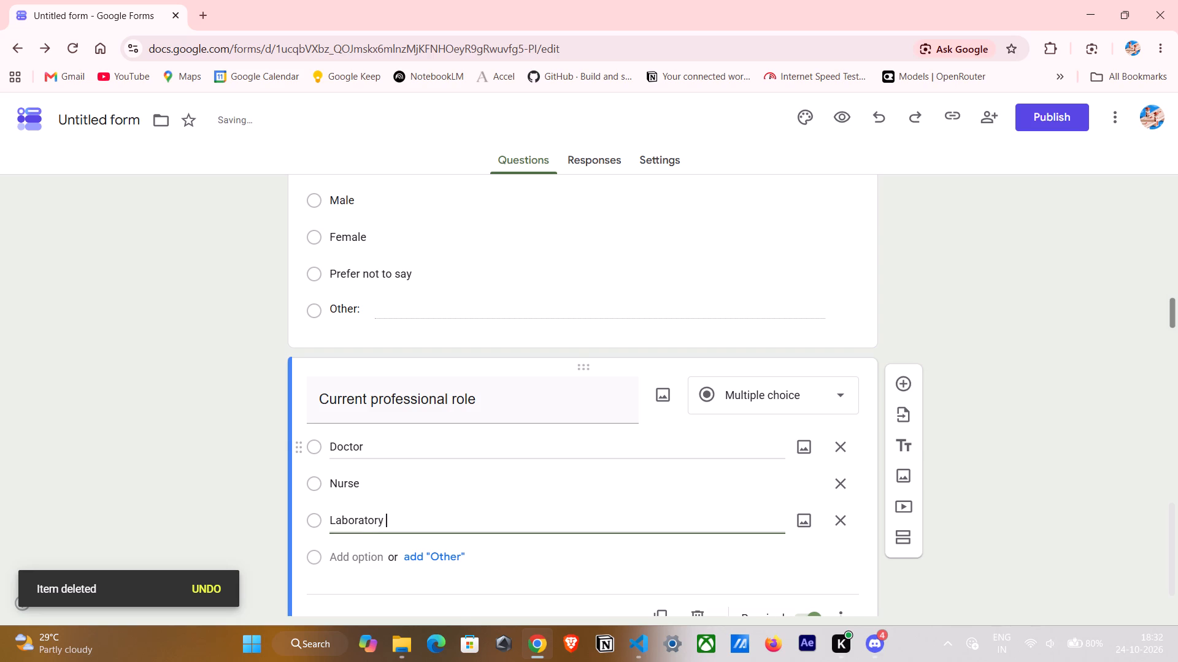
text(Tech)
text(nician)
Add "Pharmacist" and "Administrative Staff" as the fourth and fifth options of the "Current professional role" question.
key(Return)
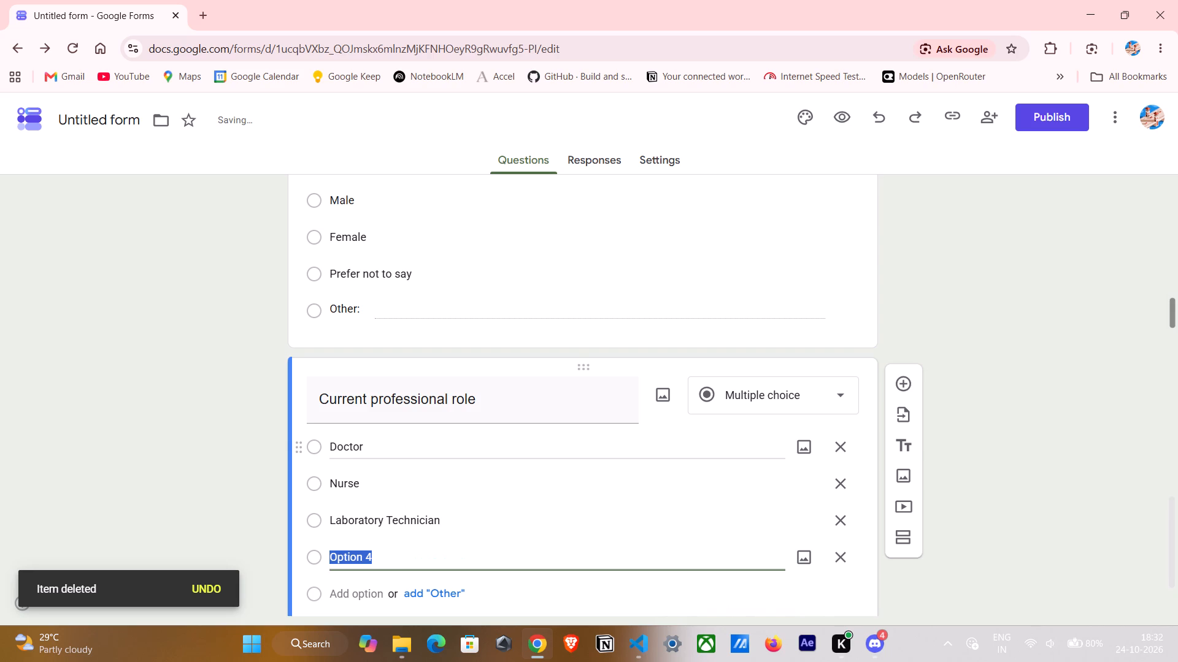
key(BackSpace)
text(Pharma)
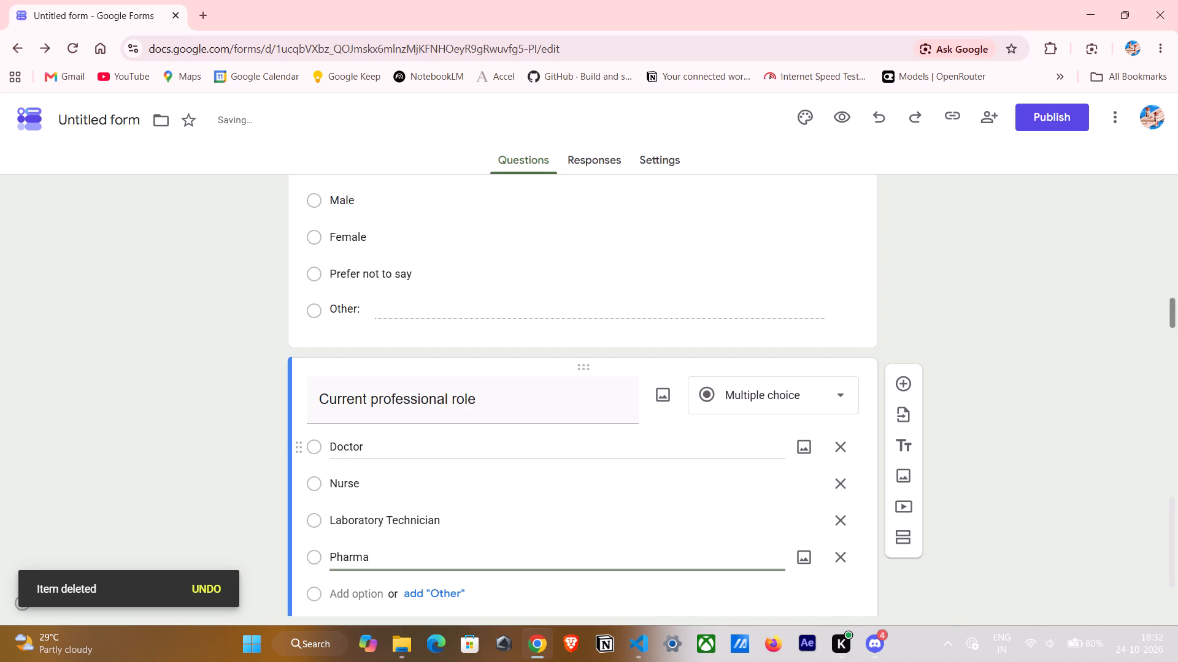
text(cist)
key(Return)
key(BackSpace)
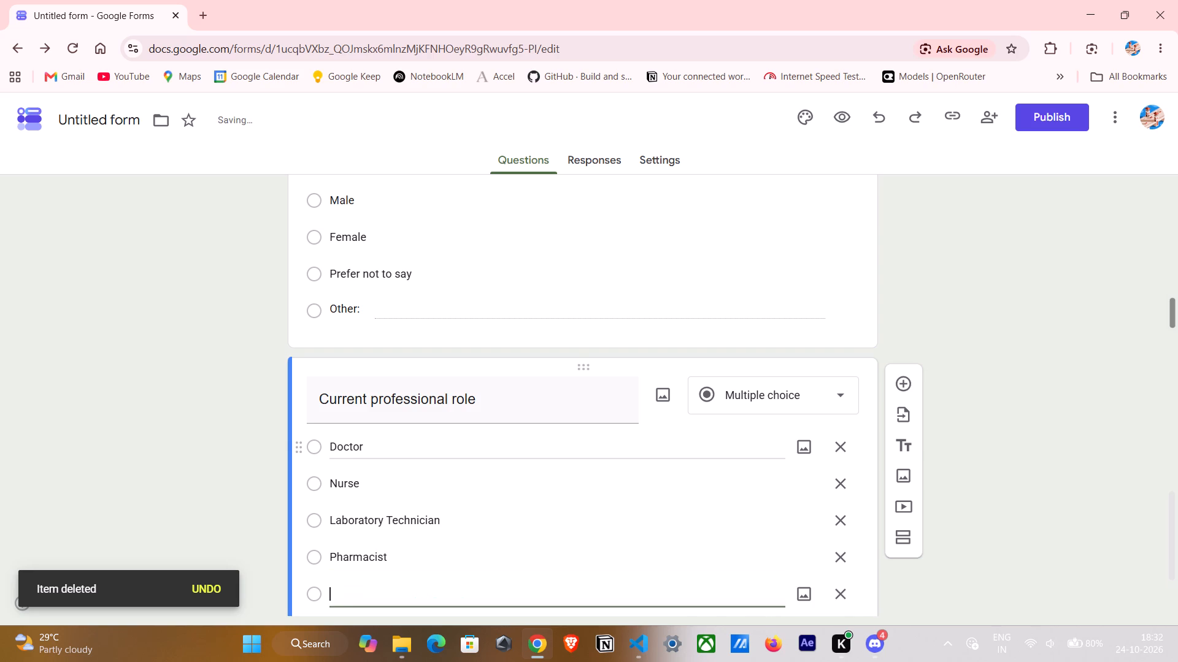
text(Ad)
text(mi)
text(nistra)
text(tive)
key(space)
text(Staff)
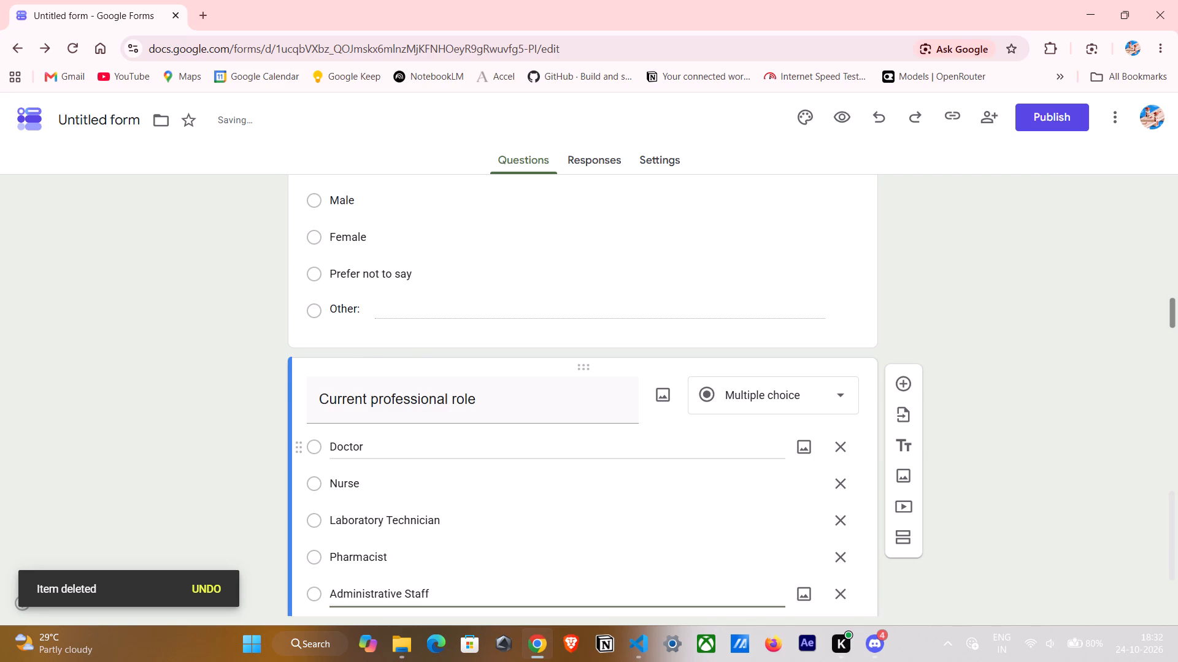
Add "Intern", "Compounder" and "Other" as the last three options of the "Current professional role" question.
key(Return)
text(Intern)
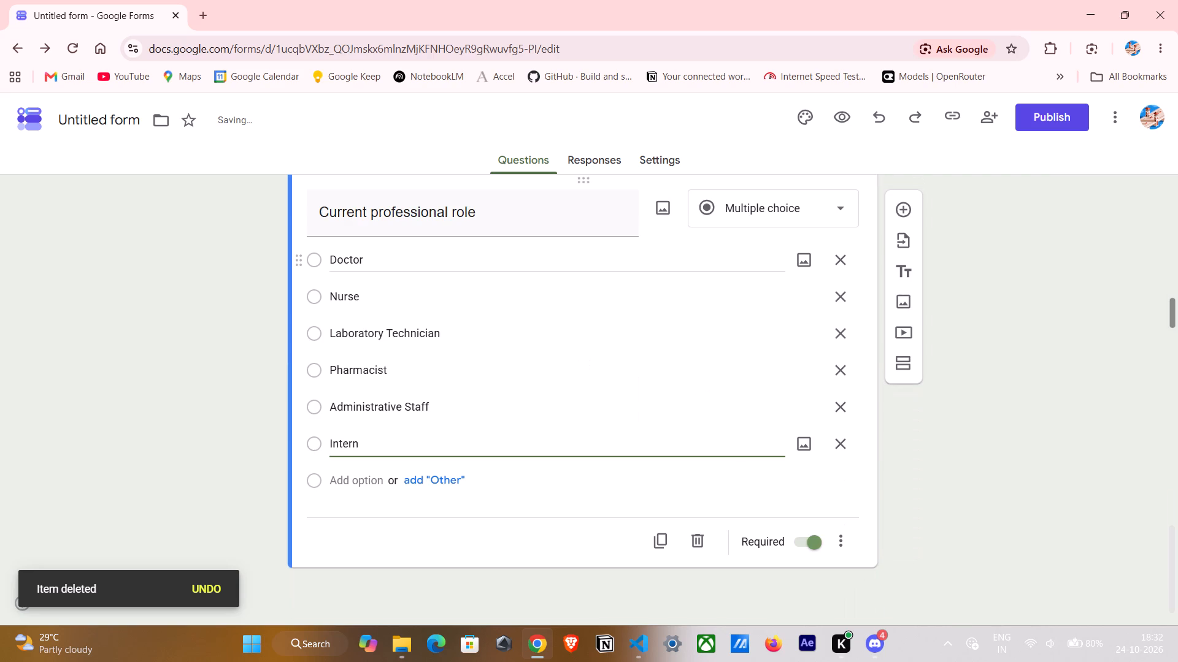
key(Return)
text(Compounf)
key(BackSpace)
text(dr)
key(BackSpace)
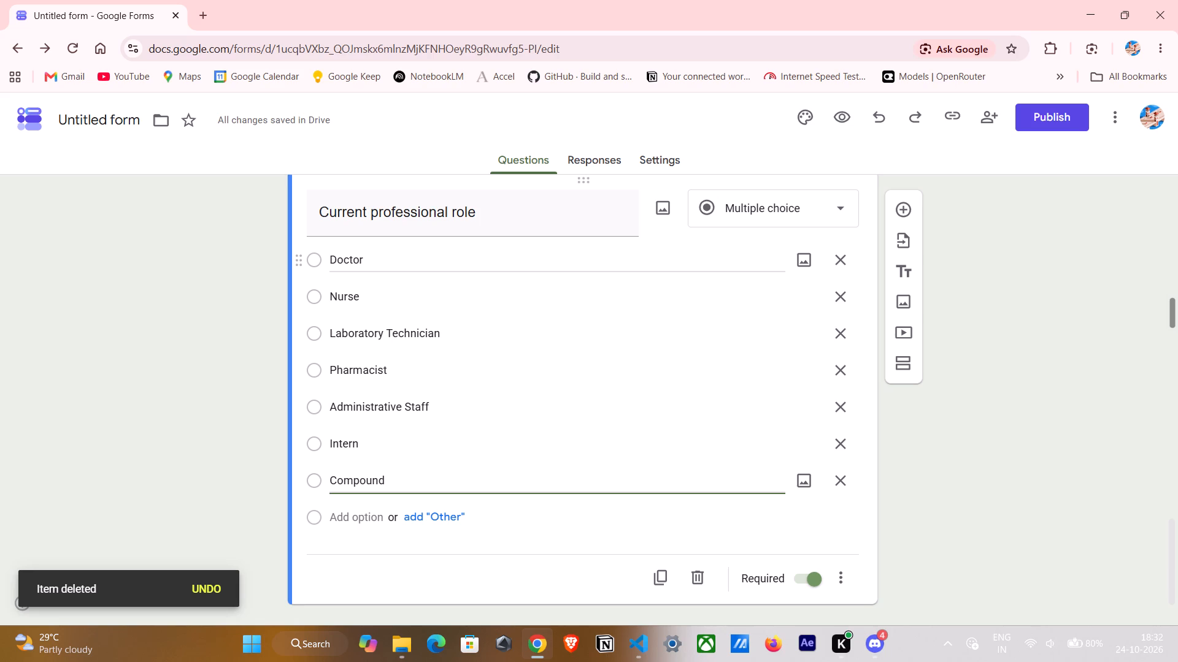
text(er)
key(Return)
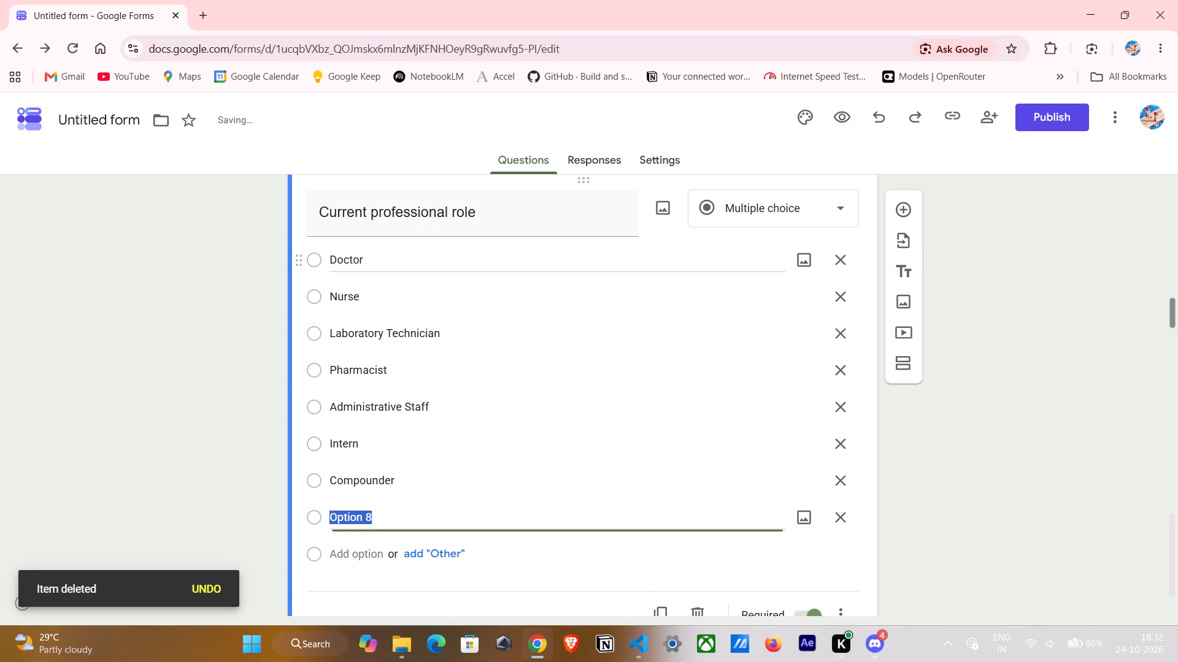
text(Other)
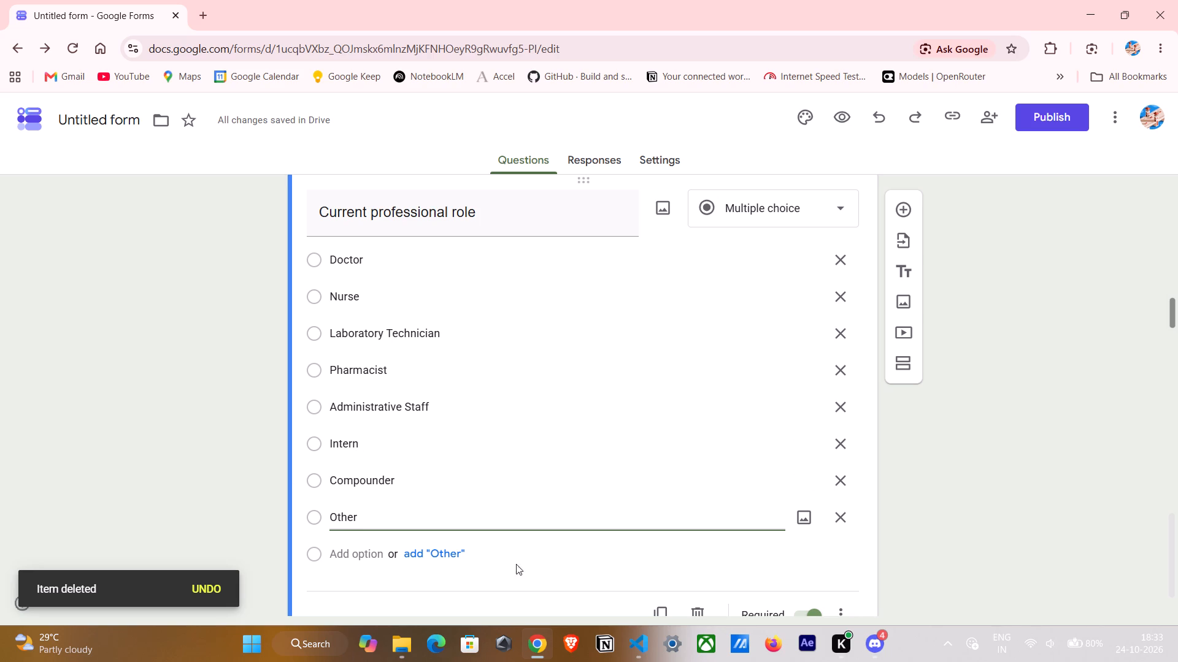
Add a new blank multiple choice question below the "Current professional role" question.
scroll(364, 417, down, 3)
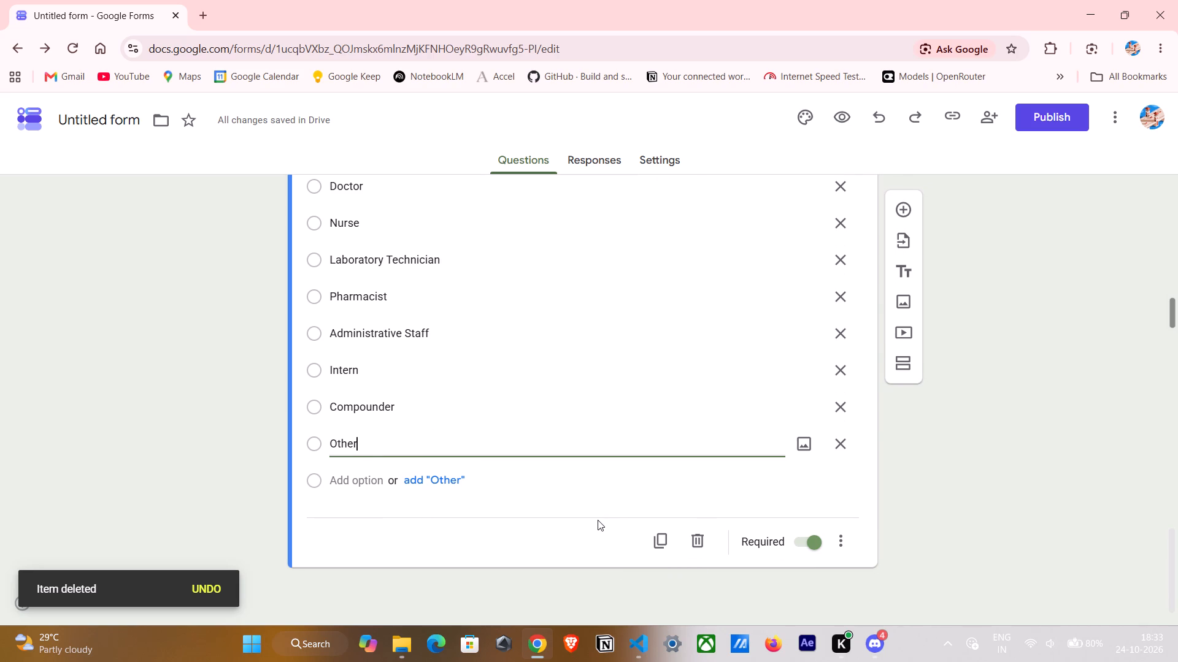
scroll(807, 498, up, 5)
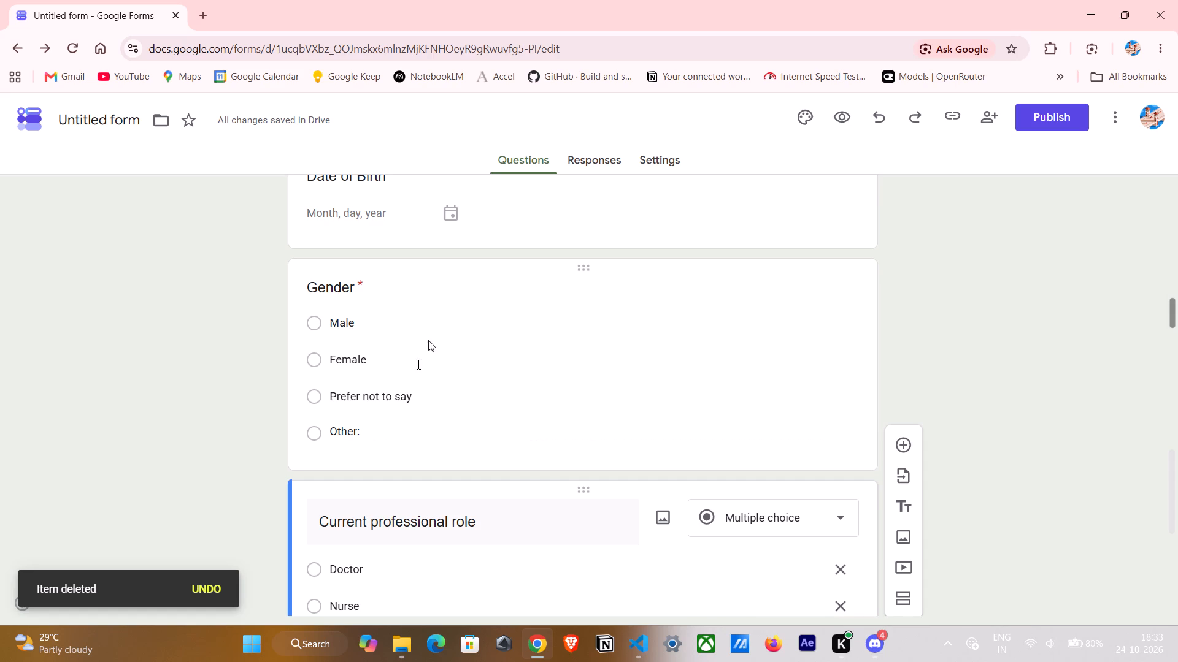
scroll(604, 378, up, 5)
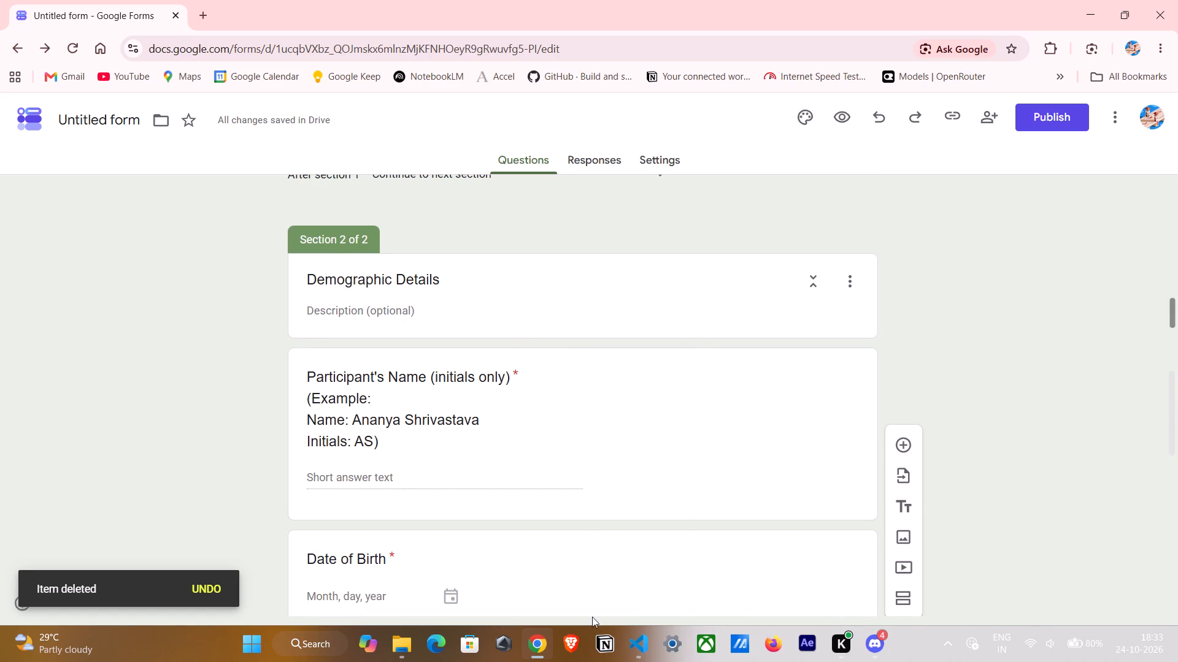
scroll(605, 423, down, 5)
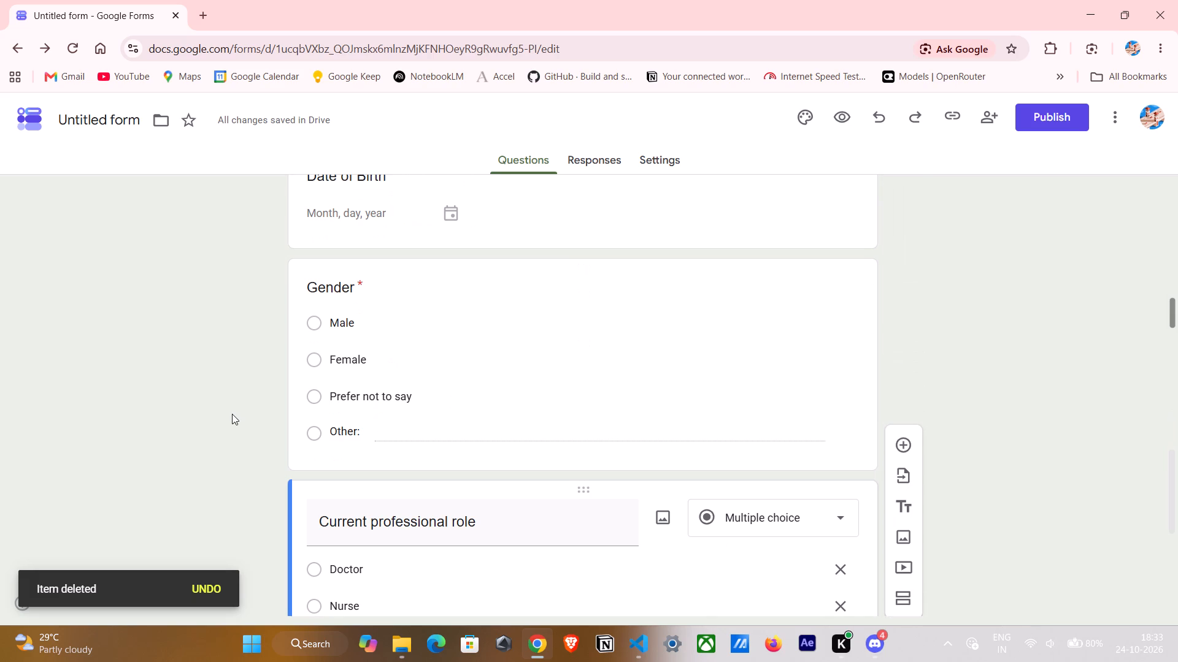
scroll(232, 414, down, 3)
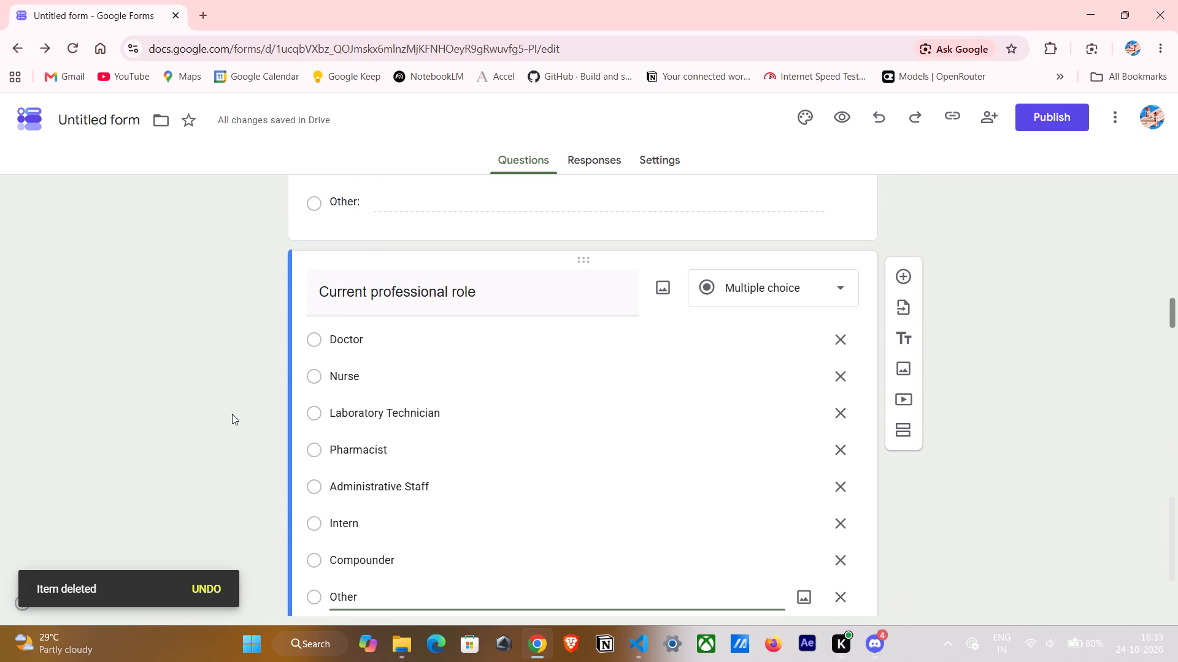
scroll(232, 414, down, 4)
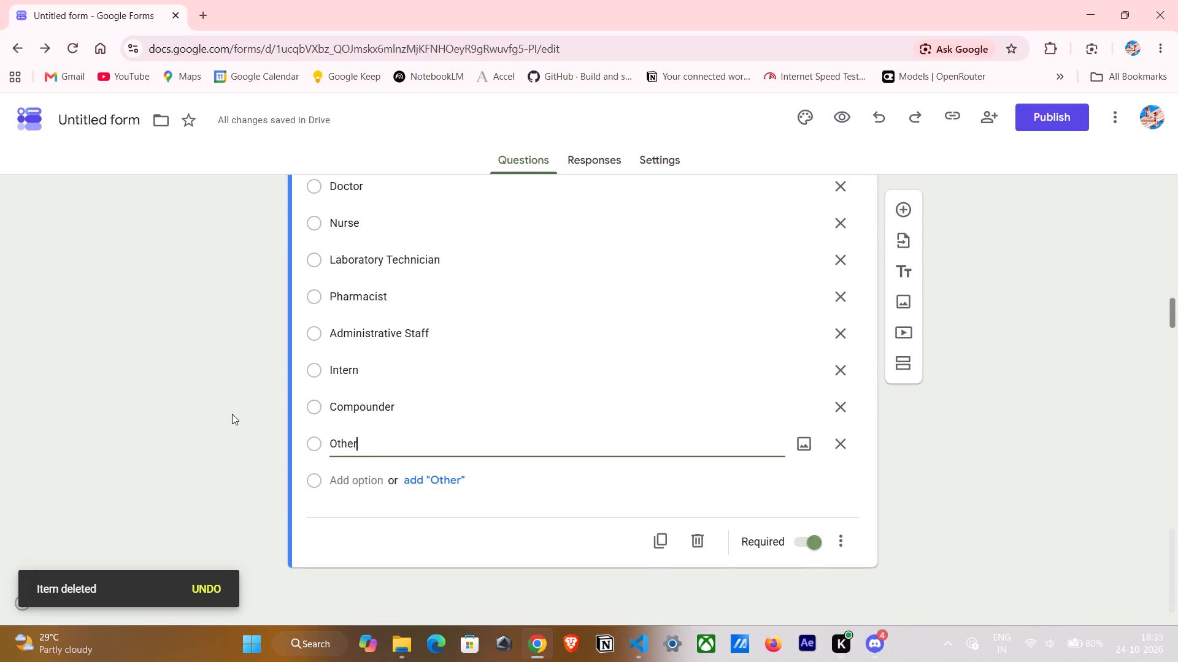
scroll(232, 414, down, 2)
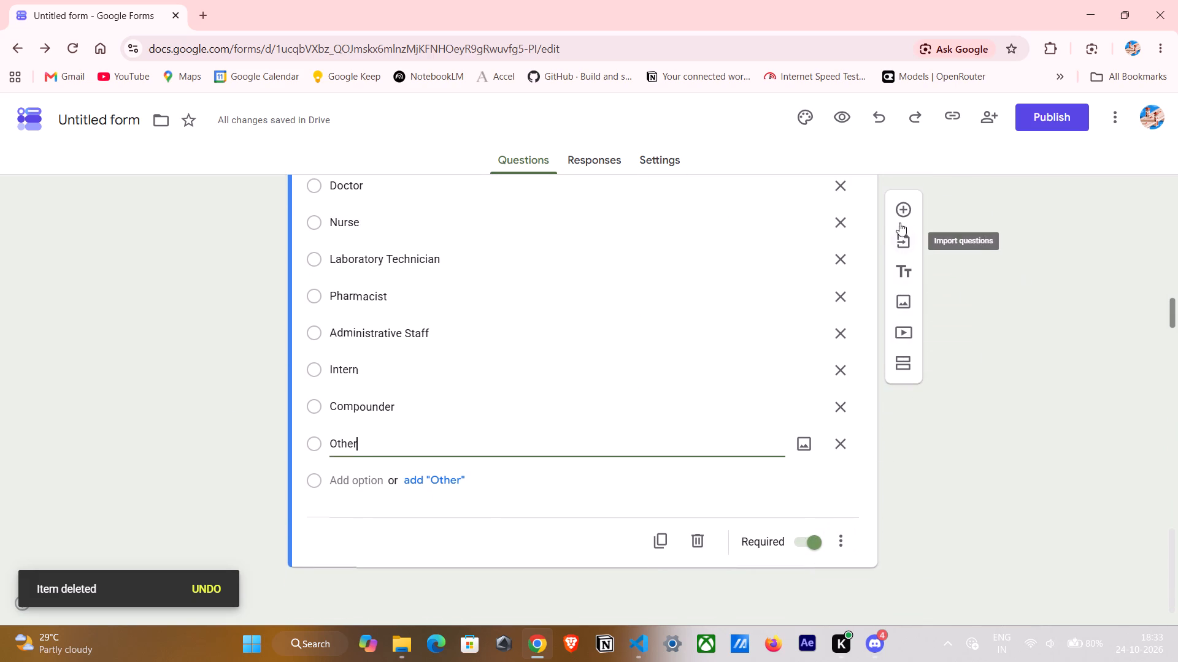
click(907, 209)
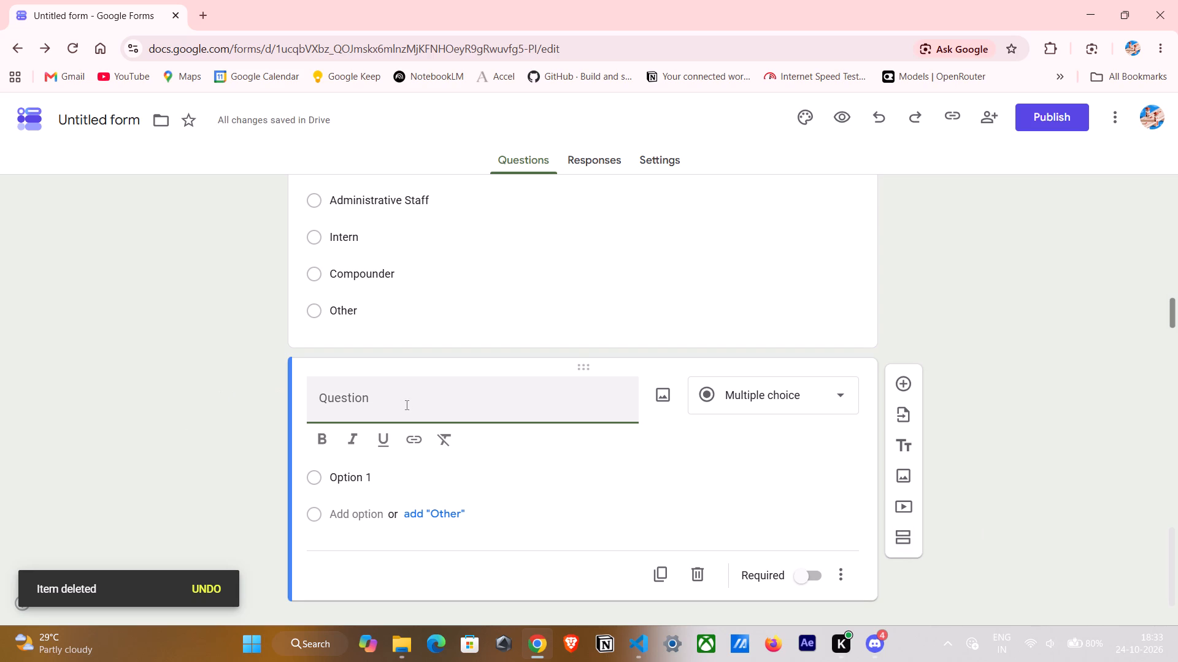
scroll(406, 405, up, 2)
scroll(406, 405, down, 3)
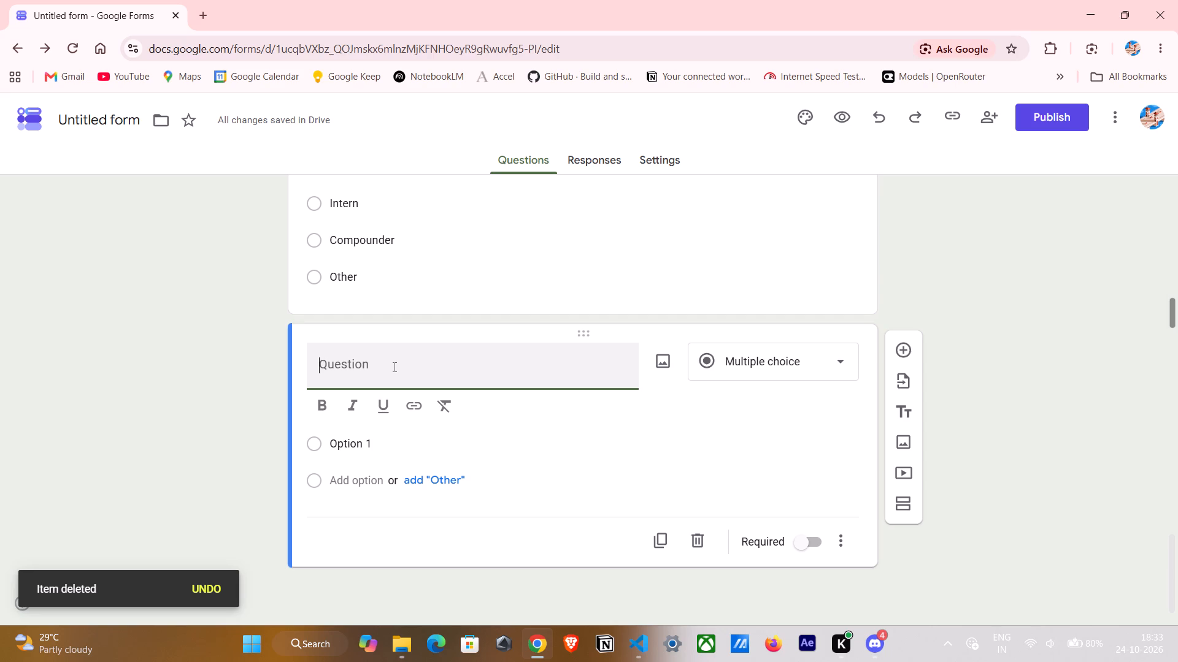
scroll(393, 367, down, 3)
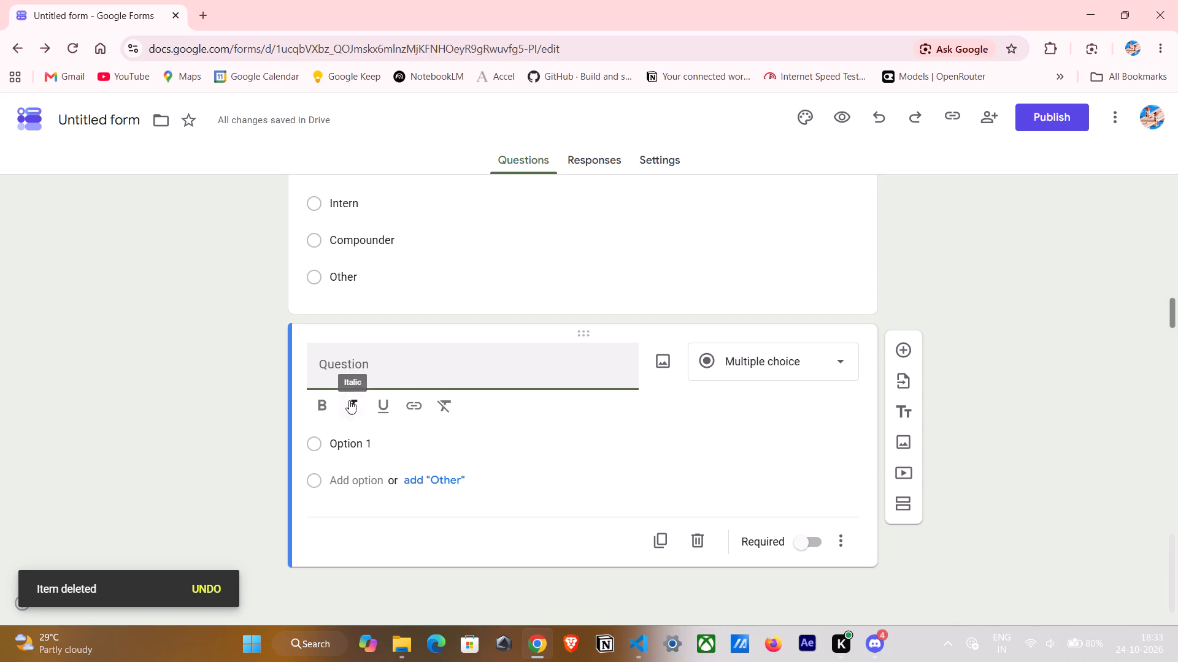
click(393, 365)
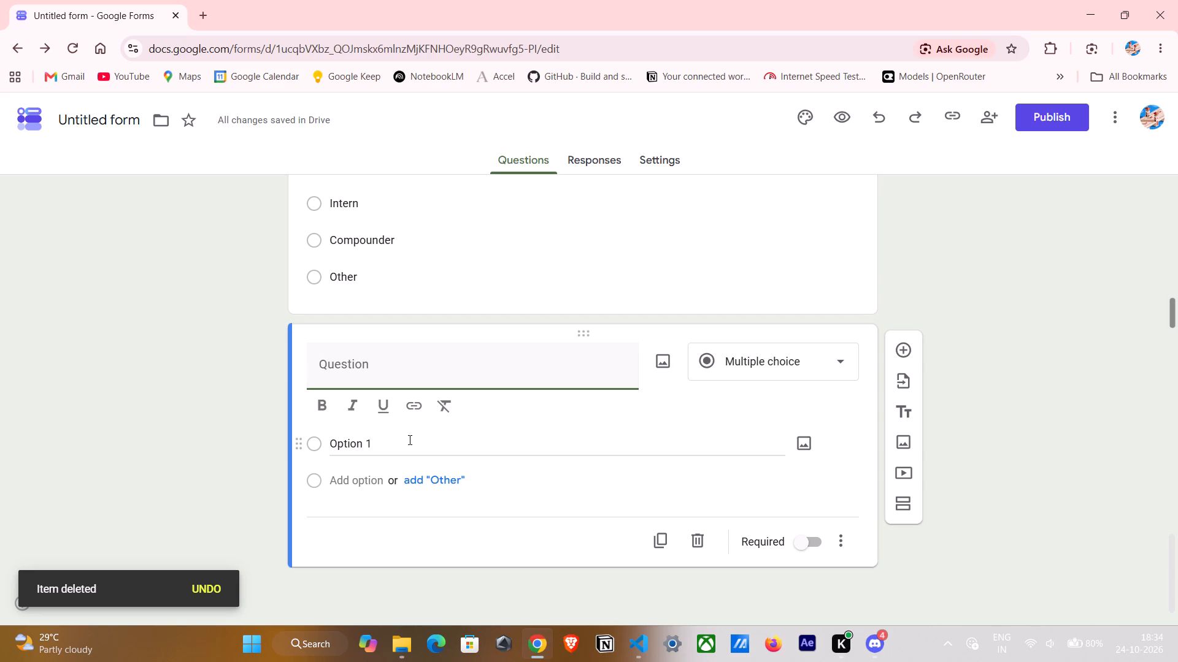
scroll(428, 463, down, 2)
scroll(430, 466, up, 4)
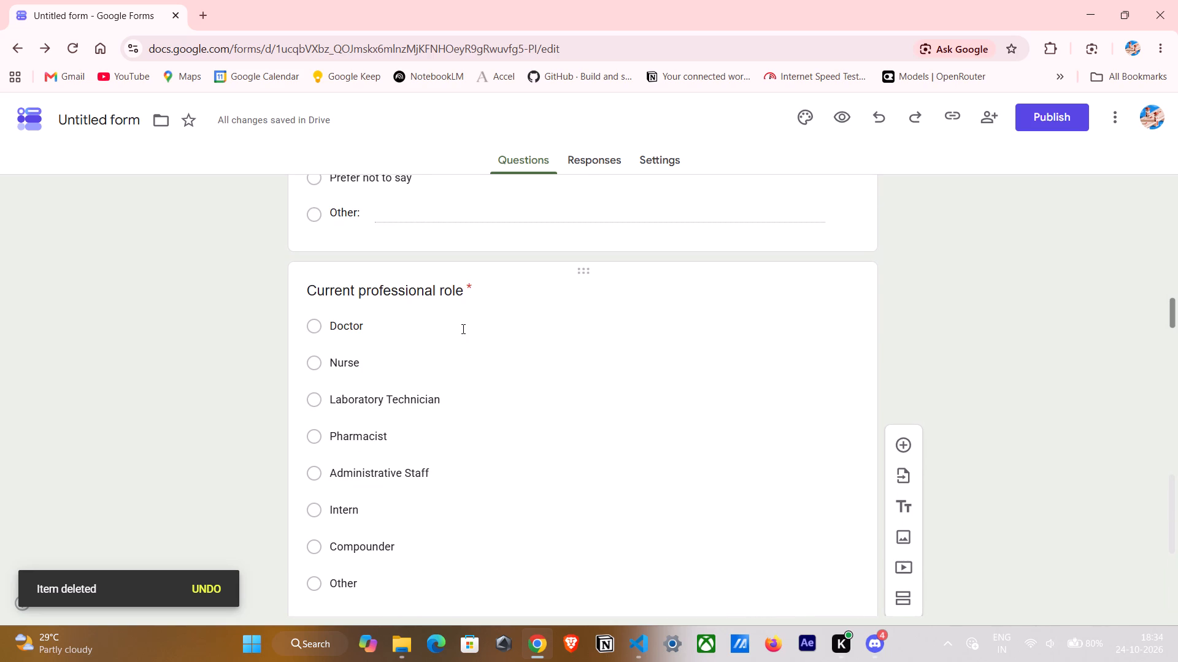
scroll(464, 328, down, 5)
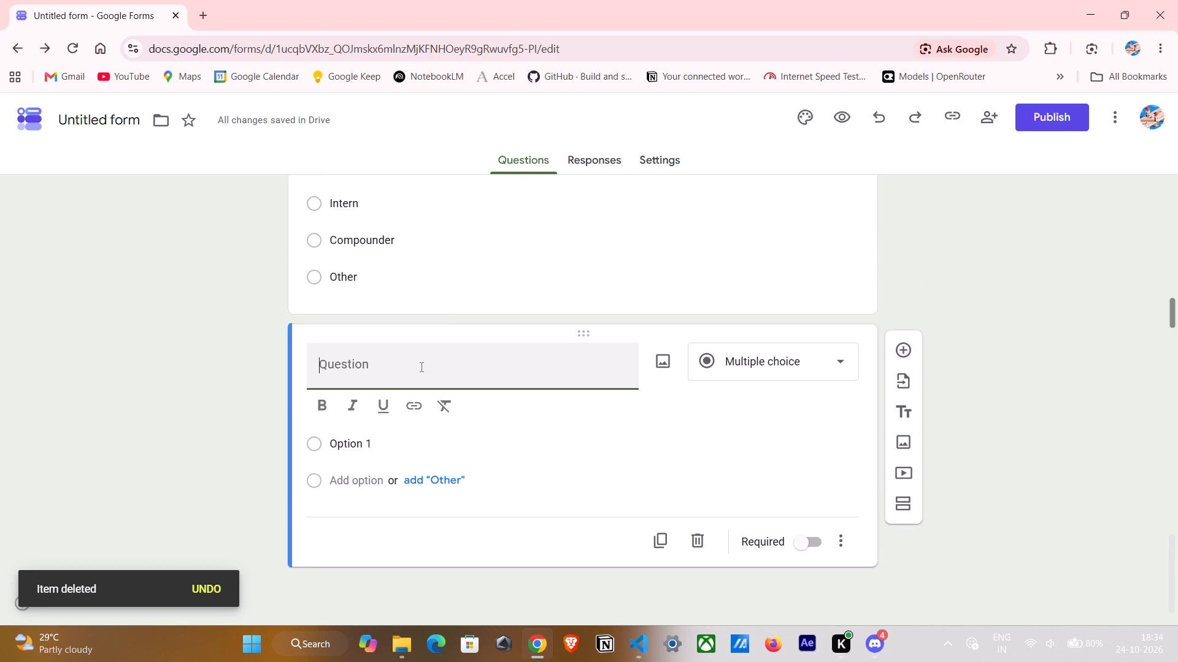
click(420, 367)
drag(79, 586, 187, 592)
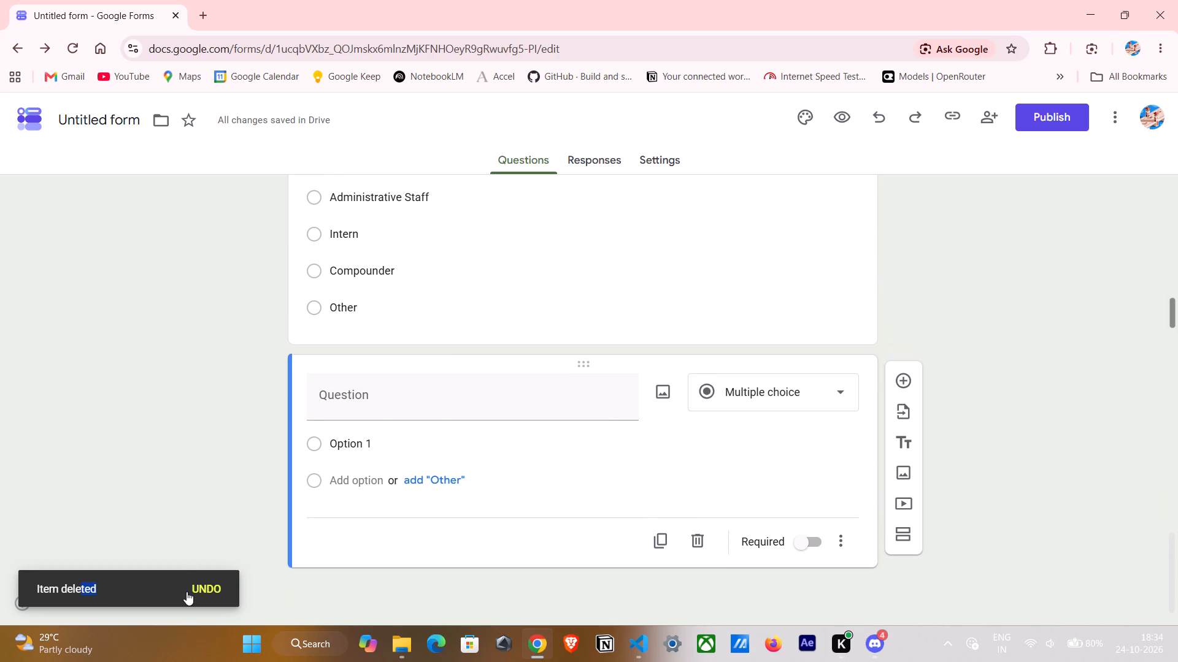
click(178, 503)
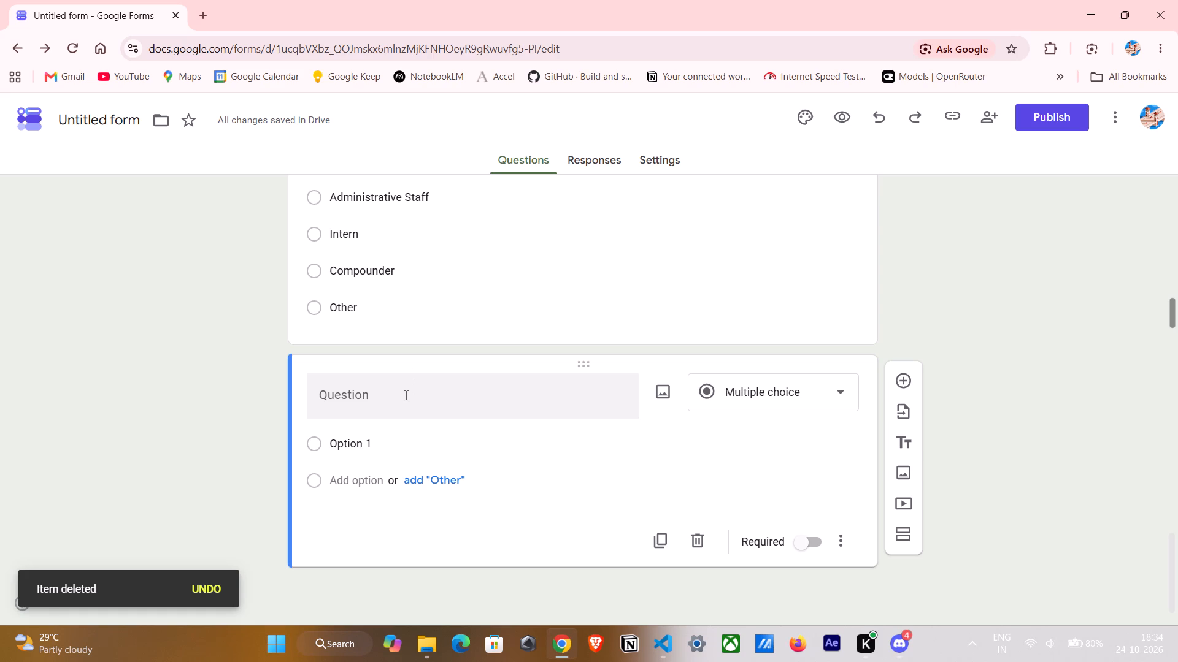
Title the new multiple choice question "Current work shift".
click(379, 395)
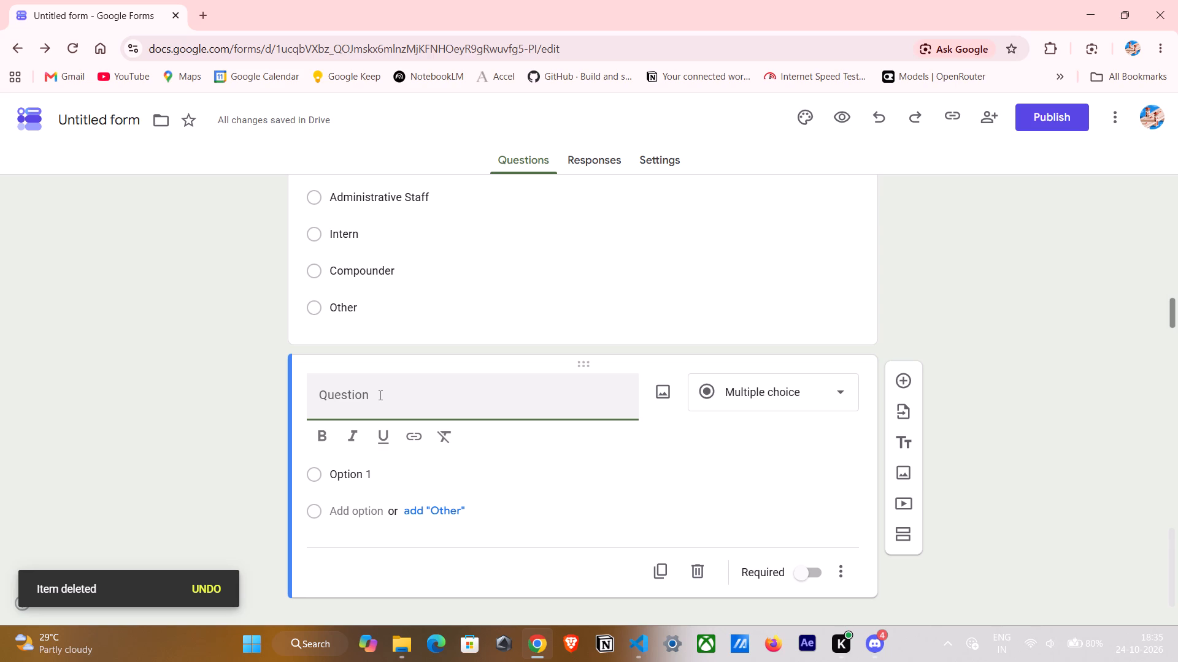
click(379, 395)
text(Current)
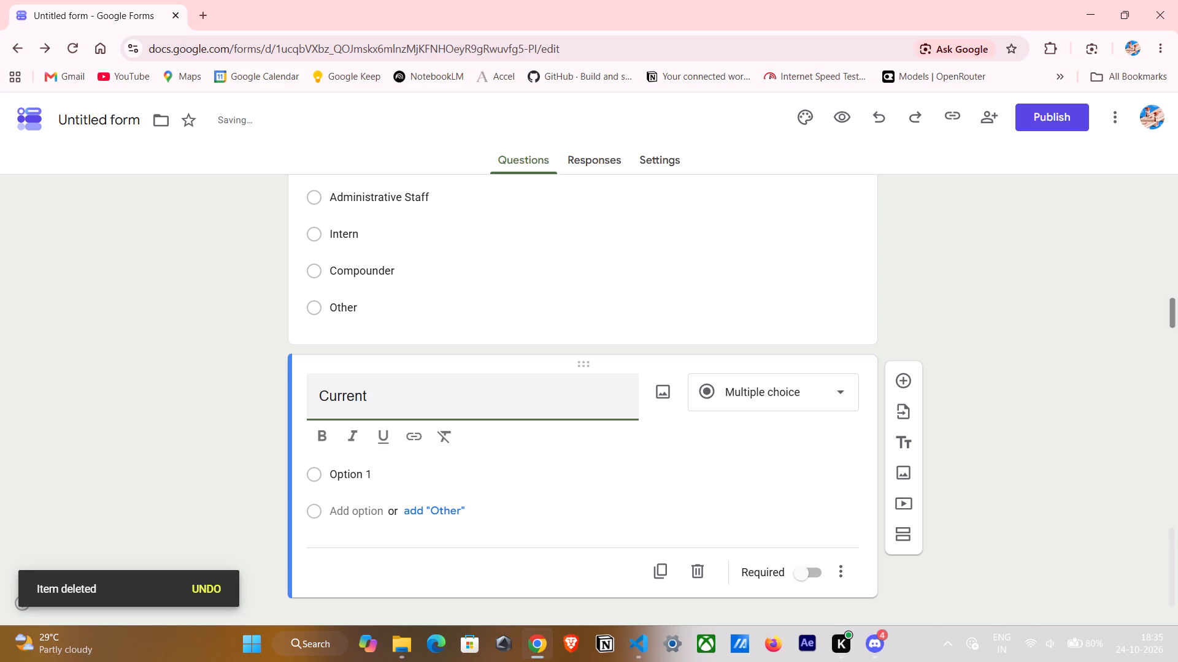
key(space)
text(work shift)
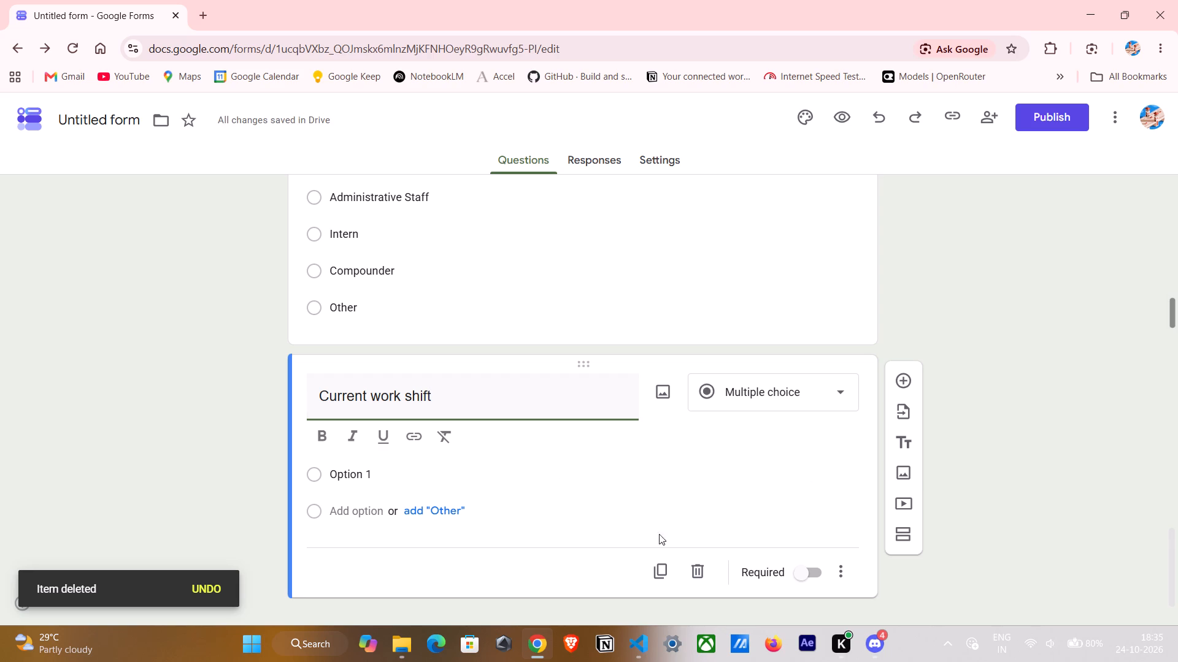
Make the "Current work shift" question required.
click(801, 571)
Set the first option of the "Current work shift" question to "Fixed Morning shift".
click(397, 446)
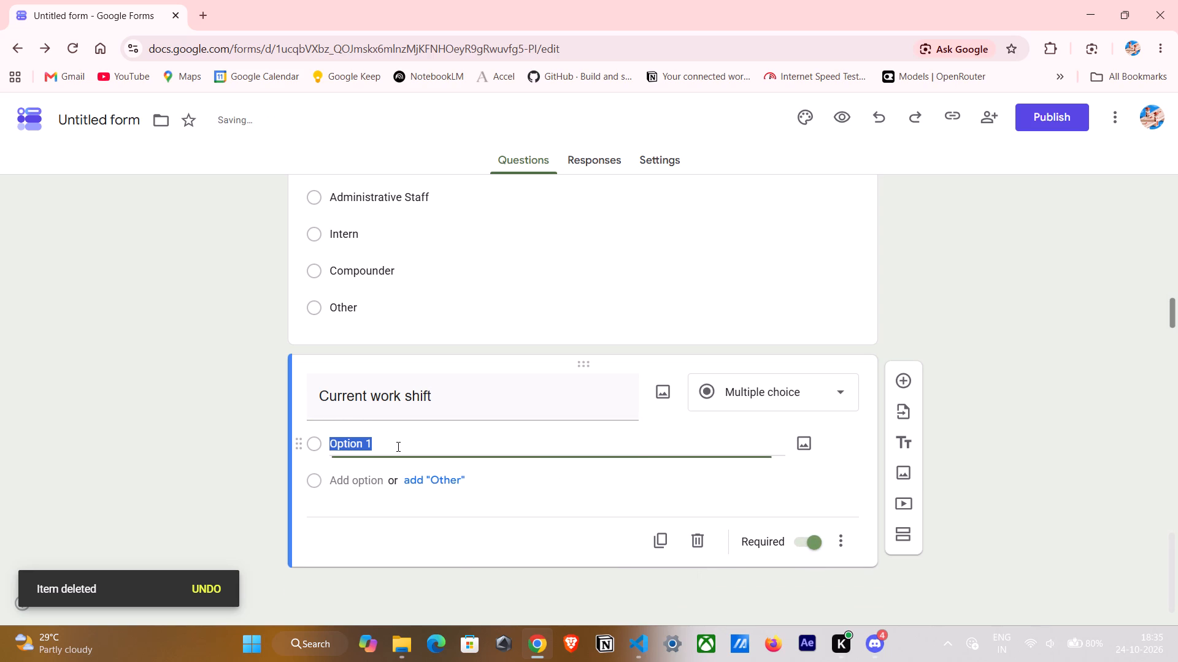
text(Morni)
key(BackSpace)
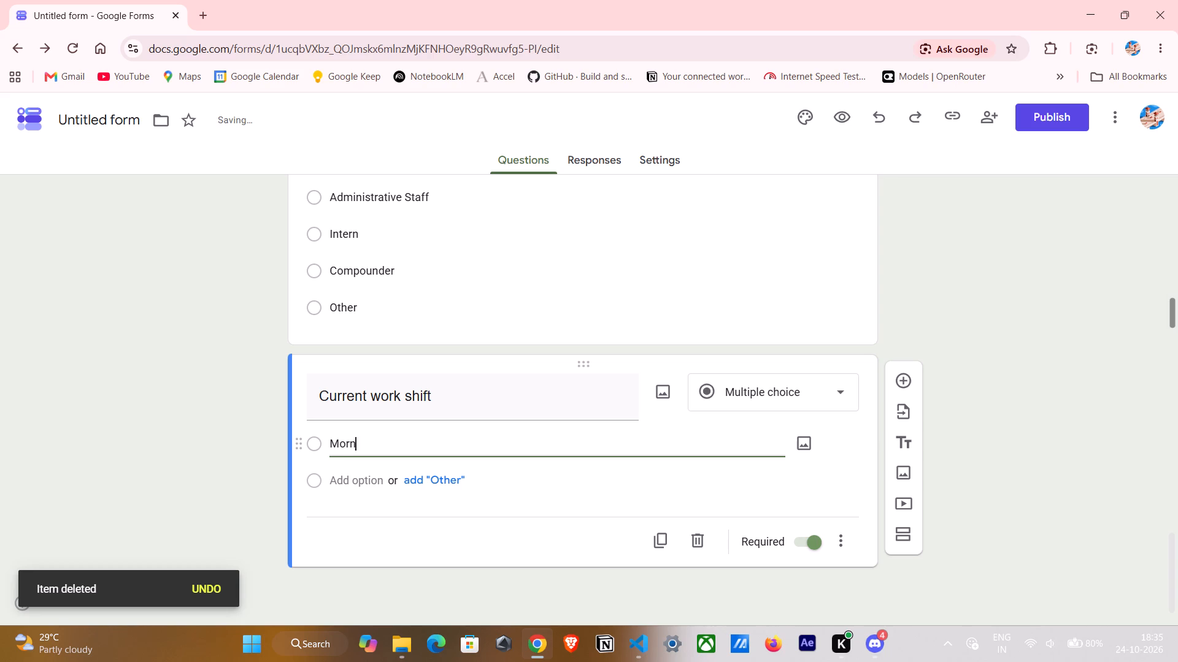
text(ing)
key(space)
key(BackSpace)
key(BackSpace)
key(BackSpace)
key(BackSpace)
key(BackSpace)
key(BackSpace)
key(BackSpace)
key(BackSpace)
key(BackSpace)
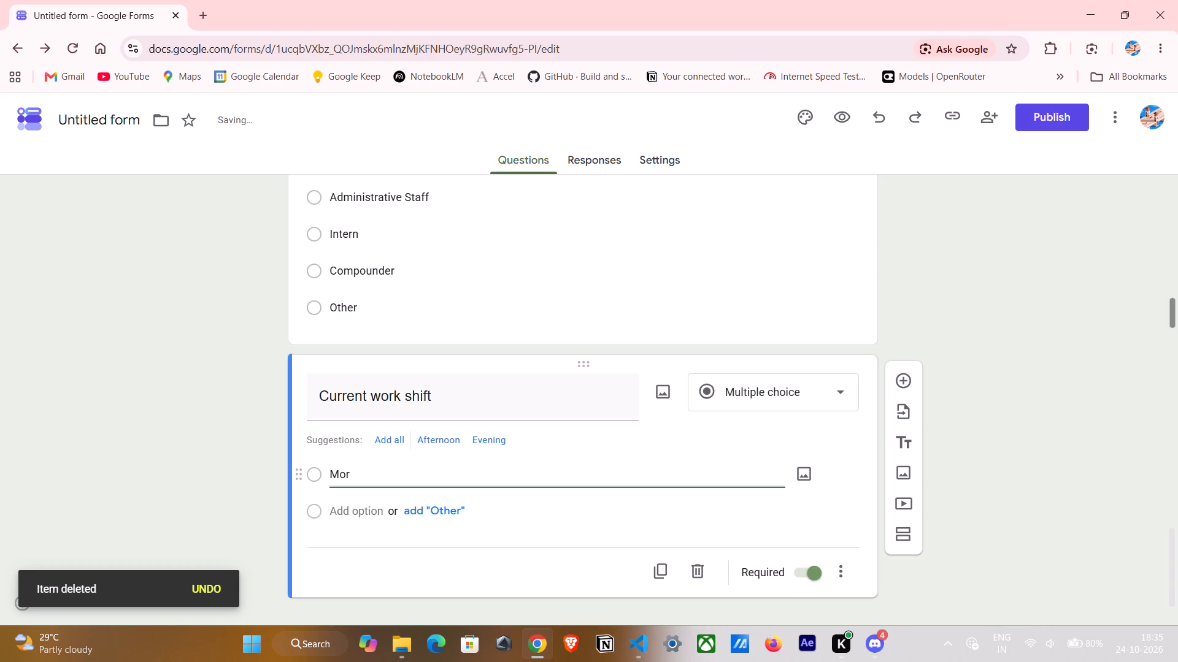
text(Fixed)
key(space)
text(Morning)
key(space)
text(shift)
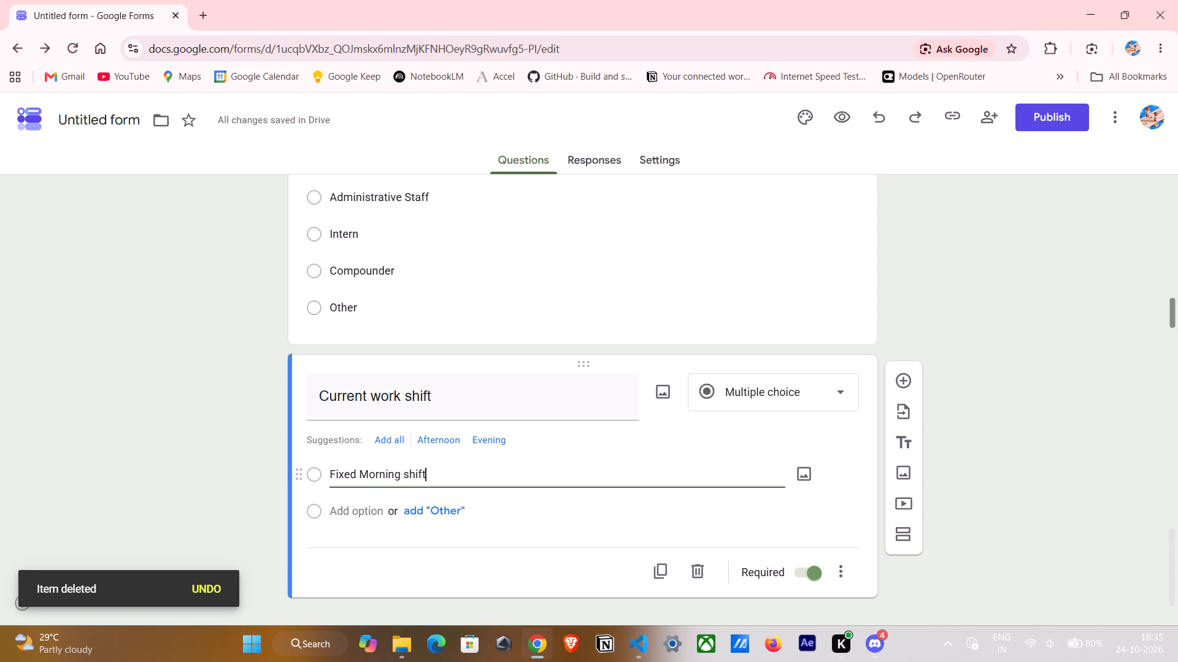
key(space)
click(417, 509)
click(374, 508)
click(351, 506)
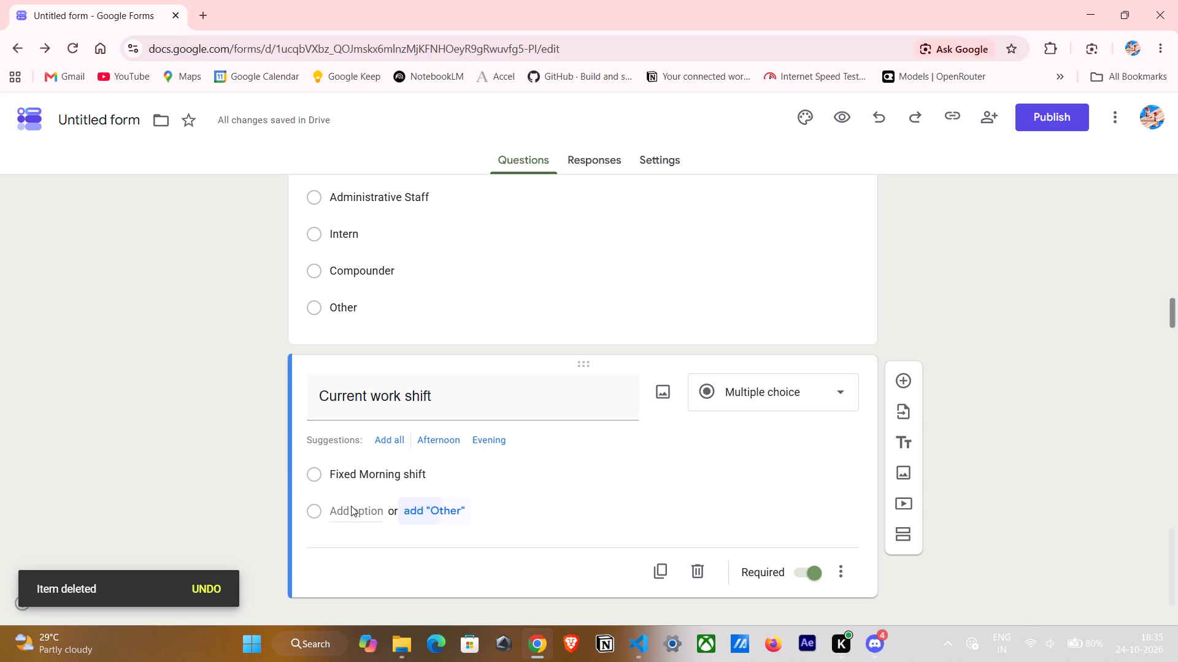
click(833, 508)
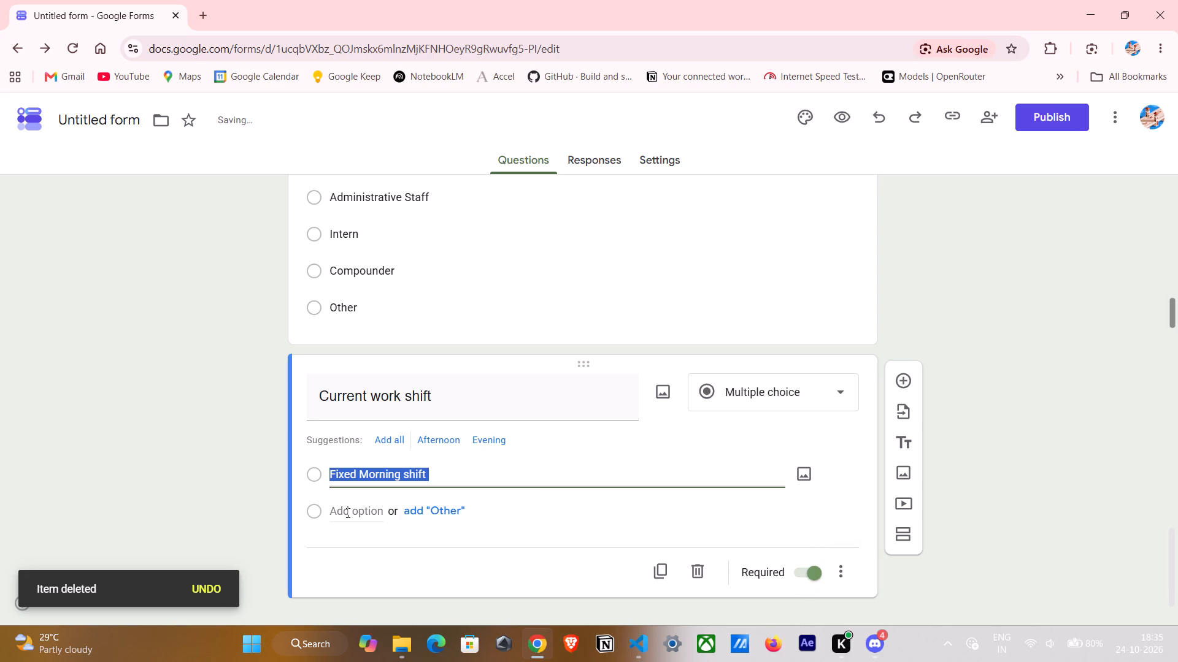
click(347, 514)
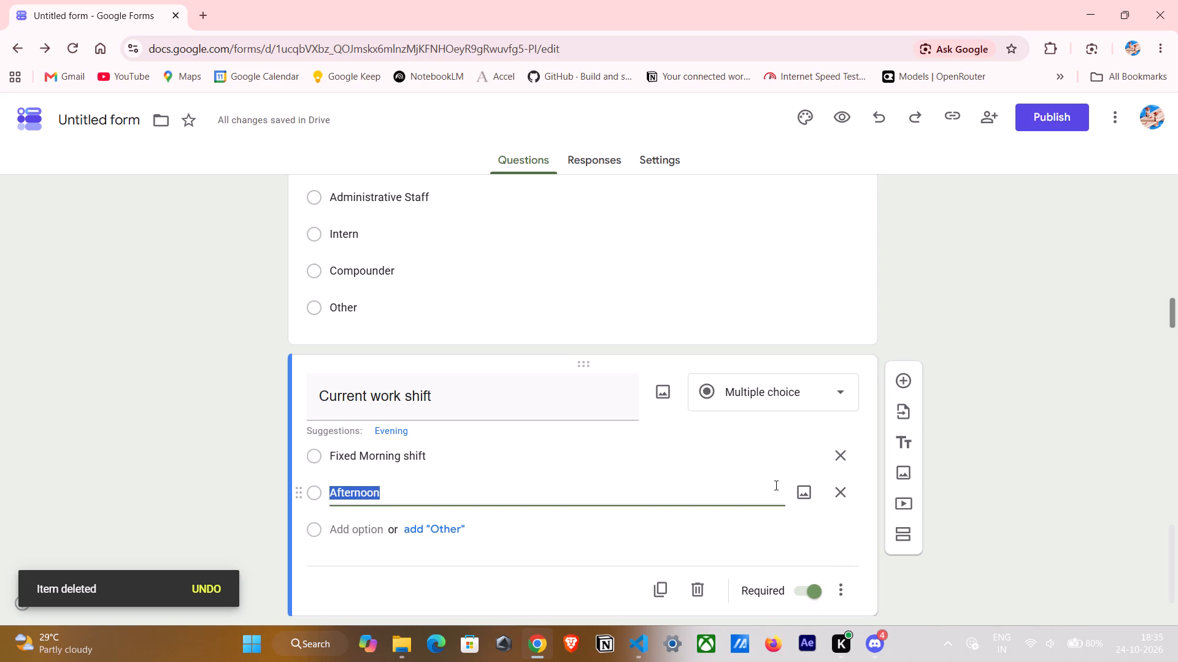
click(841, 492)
Add "Fixed Night shift" as the second option of the "Current work shift" question.
click(354, 489)
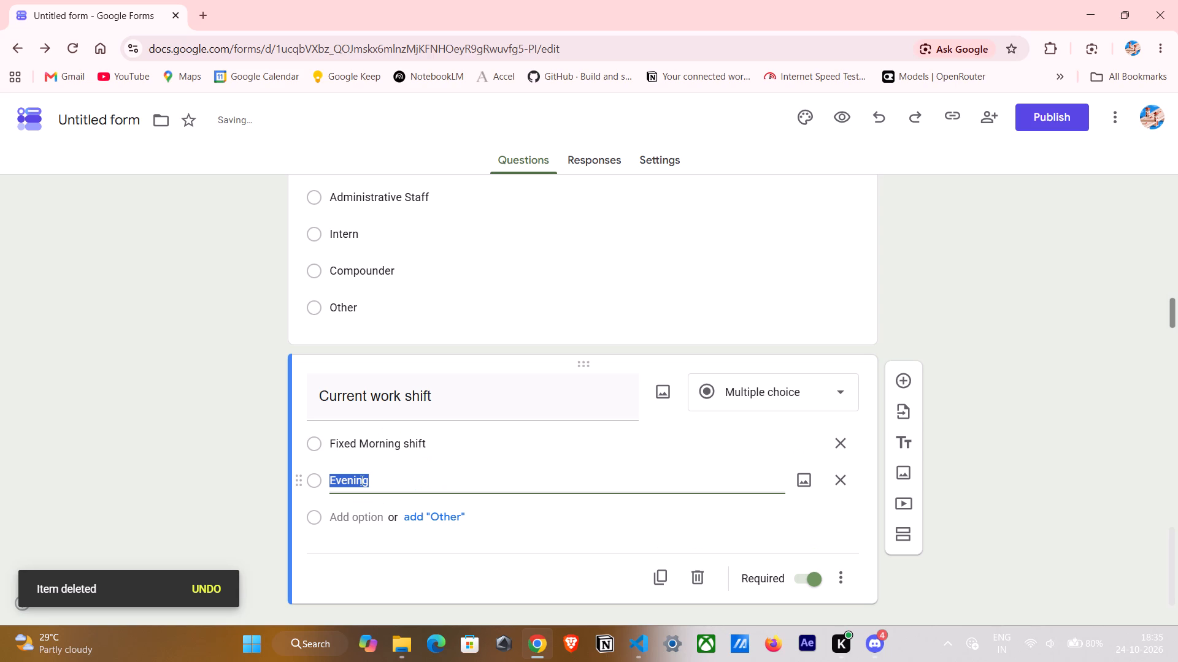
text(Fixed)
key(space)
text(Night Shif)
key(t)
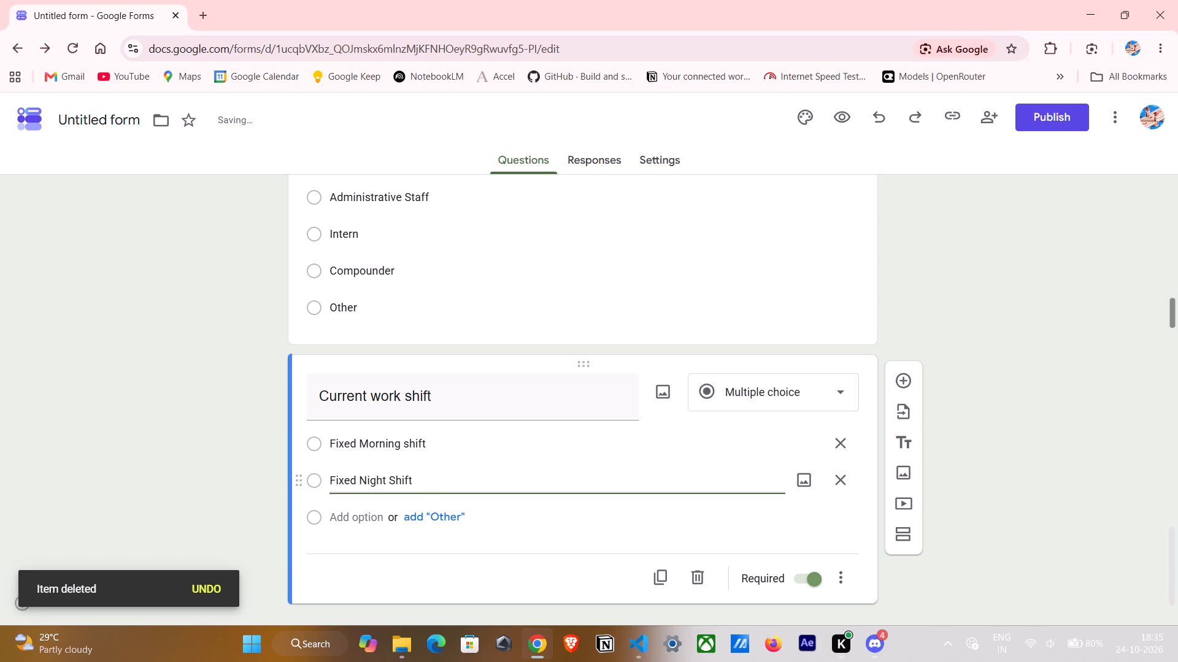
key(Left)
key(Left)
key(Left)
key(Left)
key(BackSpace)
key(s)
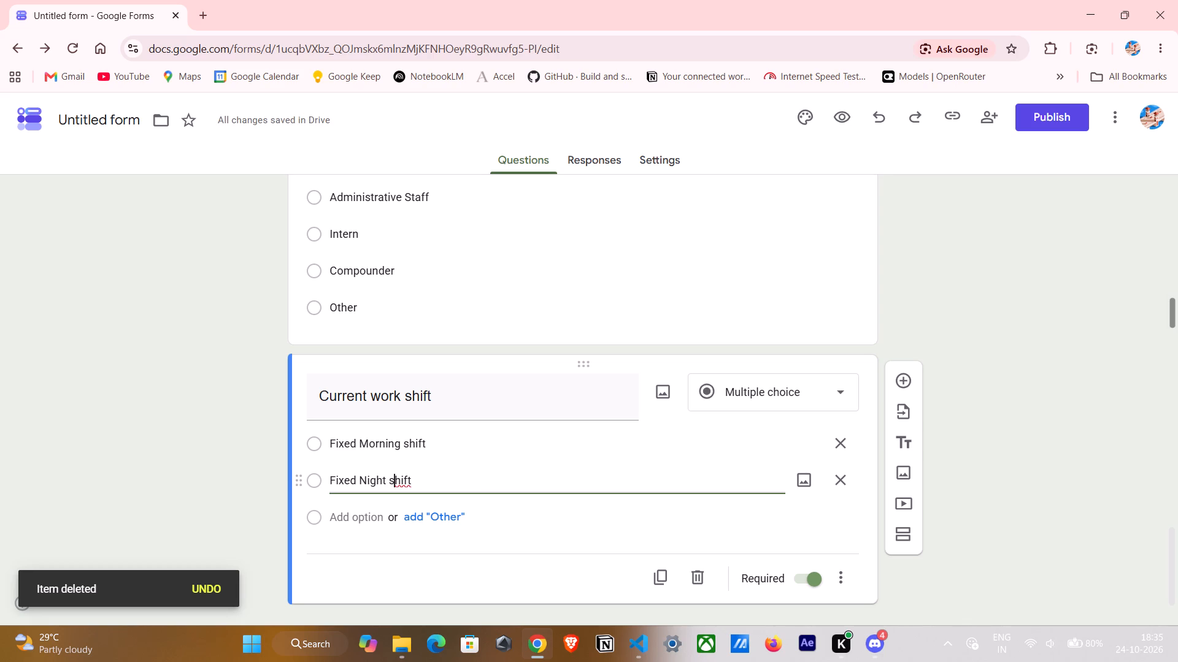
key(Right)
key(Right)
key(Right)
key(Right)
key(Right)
Add a question below "Current work shift" titled "How long have you been working in your current shift pattern?".
click(896, 382)
click(399, 392)
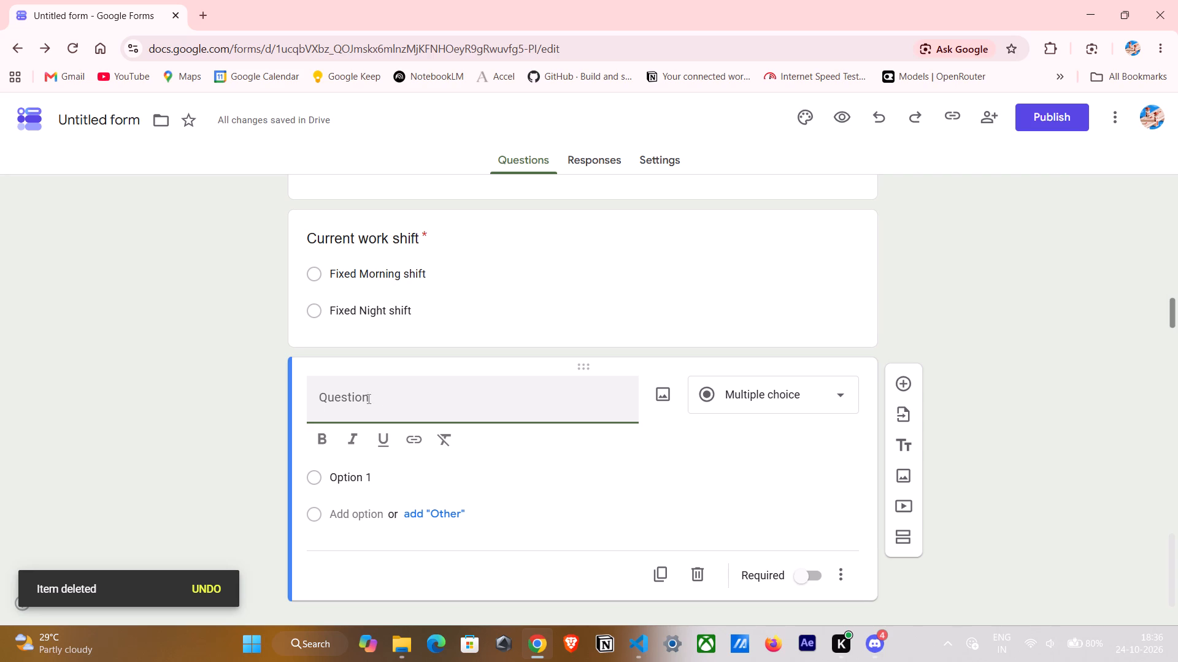
click(362, 395)
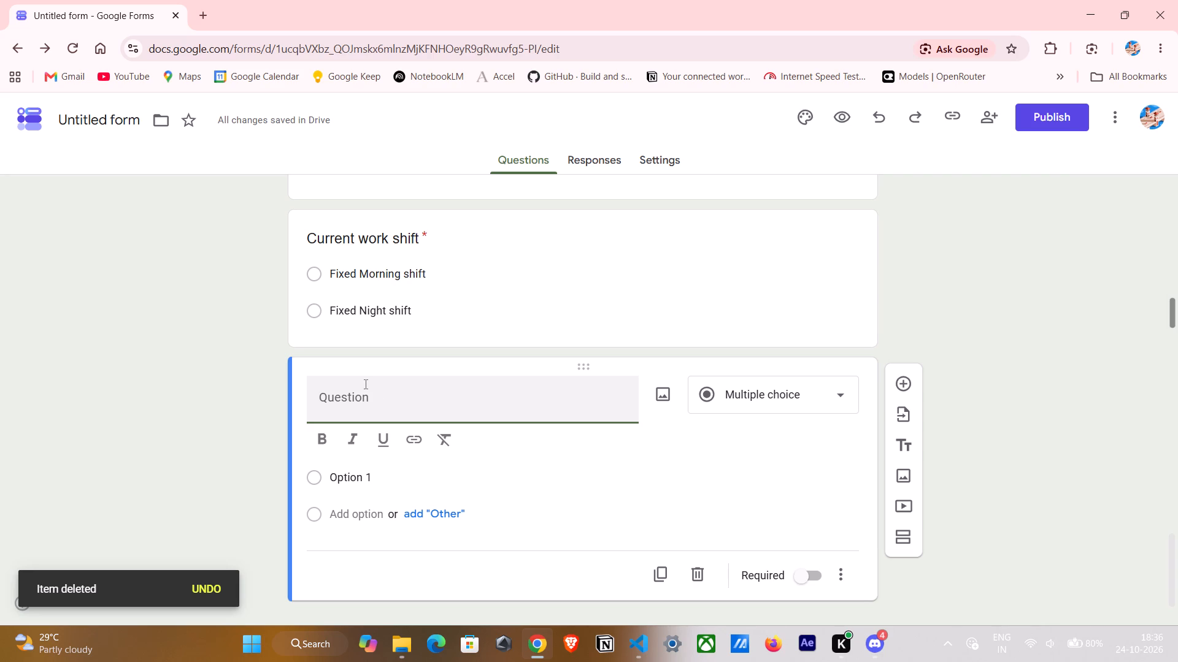
click(373, 391)
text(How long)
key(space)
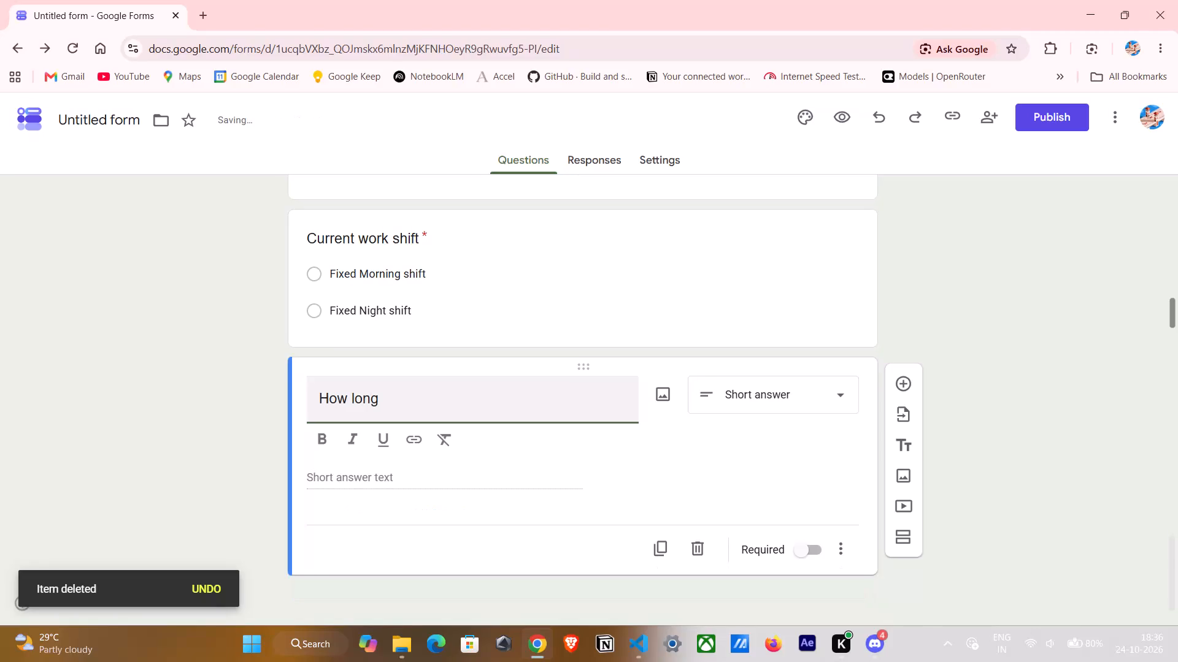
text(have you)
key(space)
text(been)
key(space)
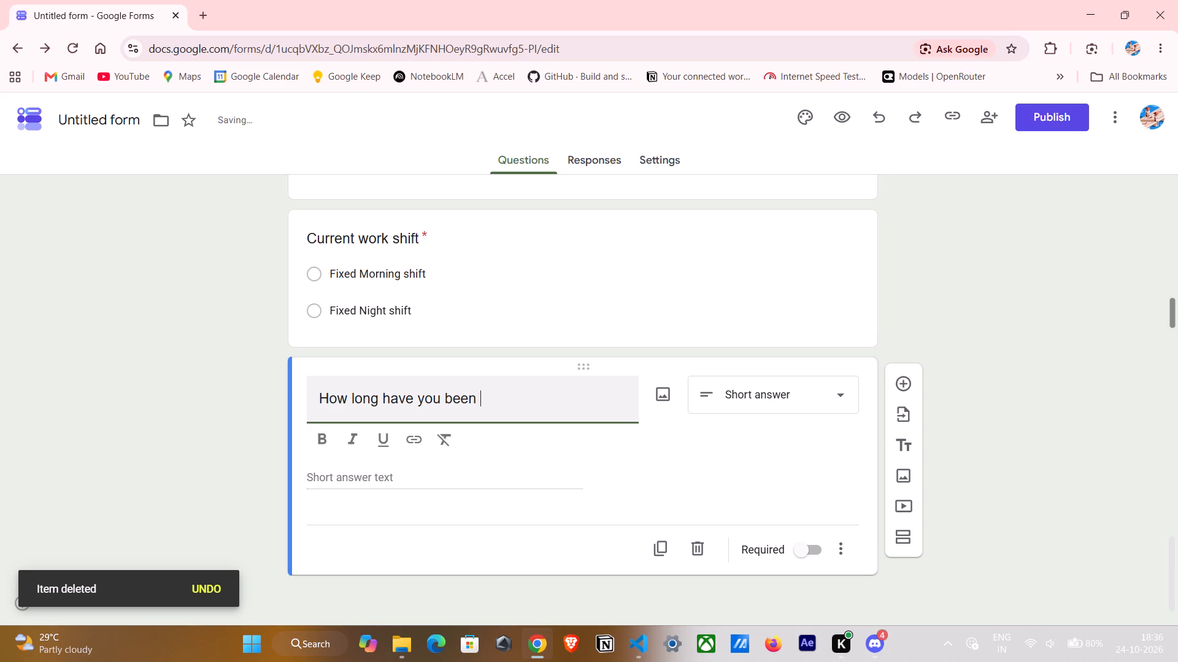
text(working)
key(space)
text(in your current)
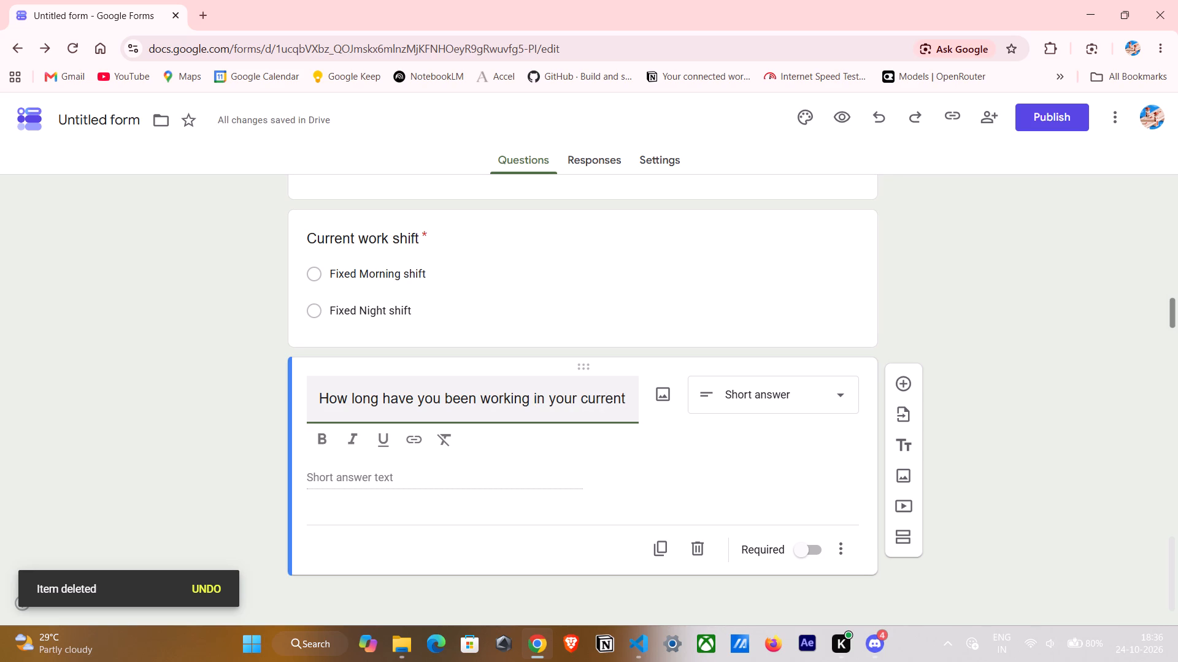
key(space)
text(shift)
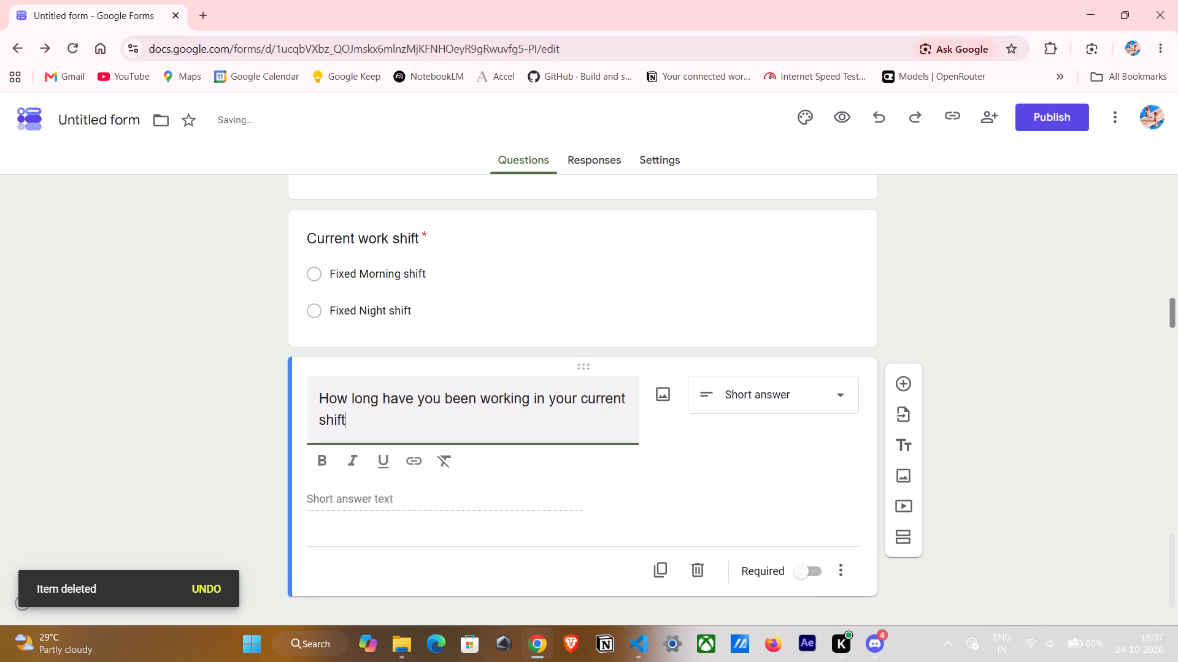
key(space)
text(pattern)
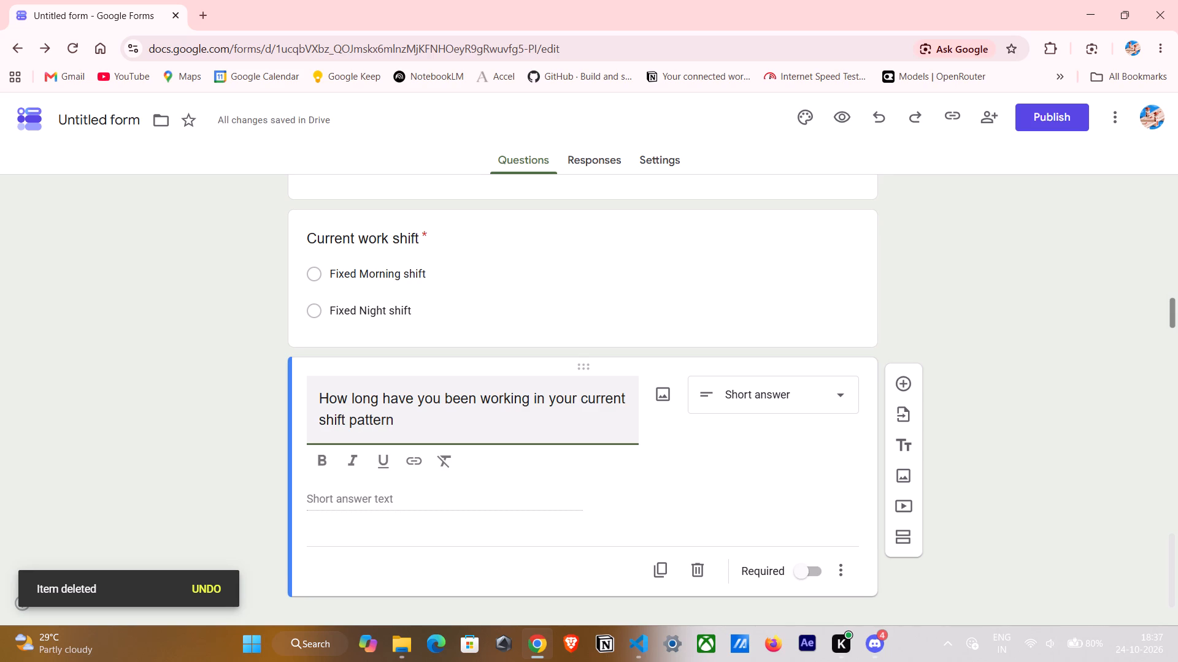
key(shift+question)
Change the shift pattern duration question's answer type to multiple choice.
click(351, 495)
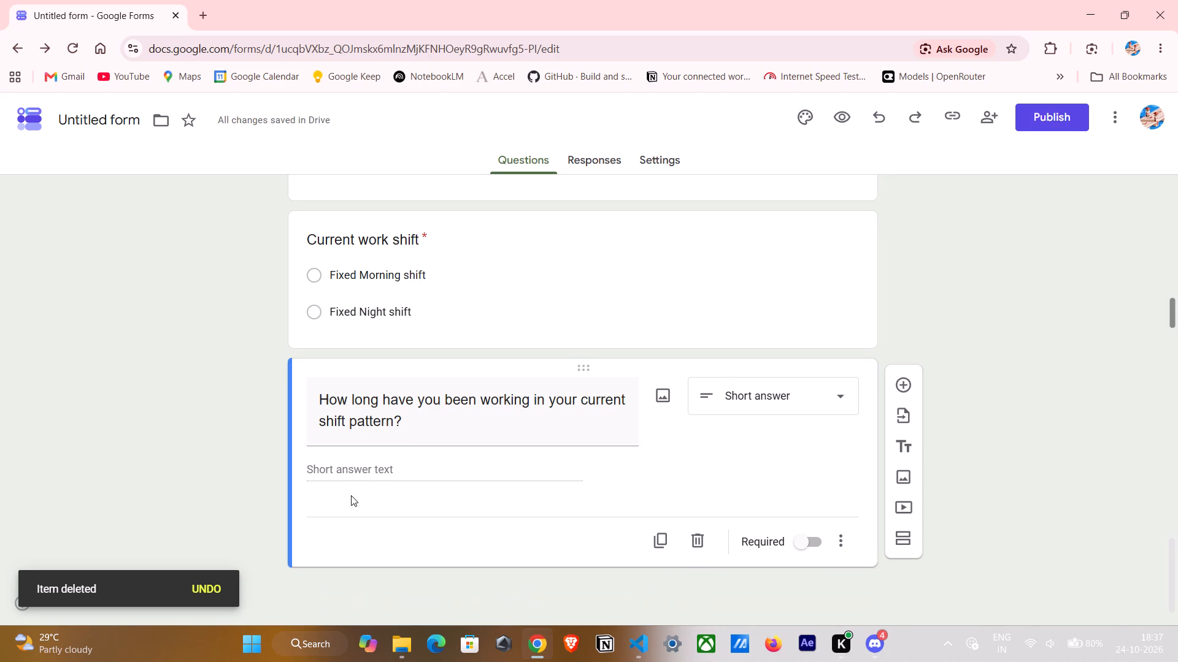
click(383, 471)
click(372, 468)
click(361, 468)
click(768, 407)
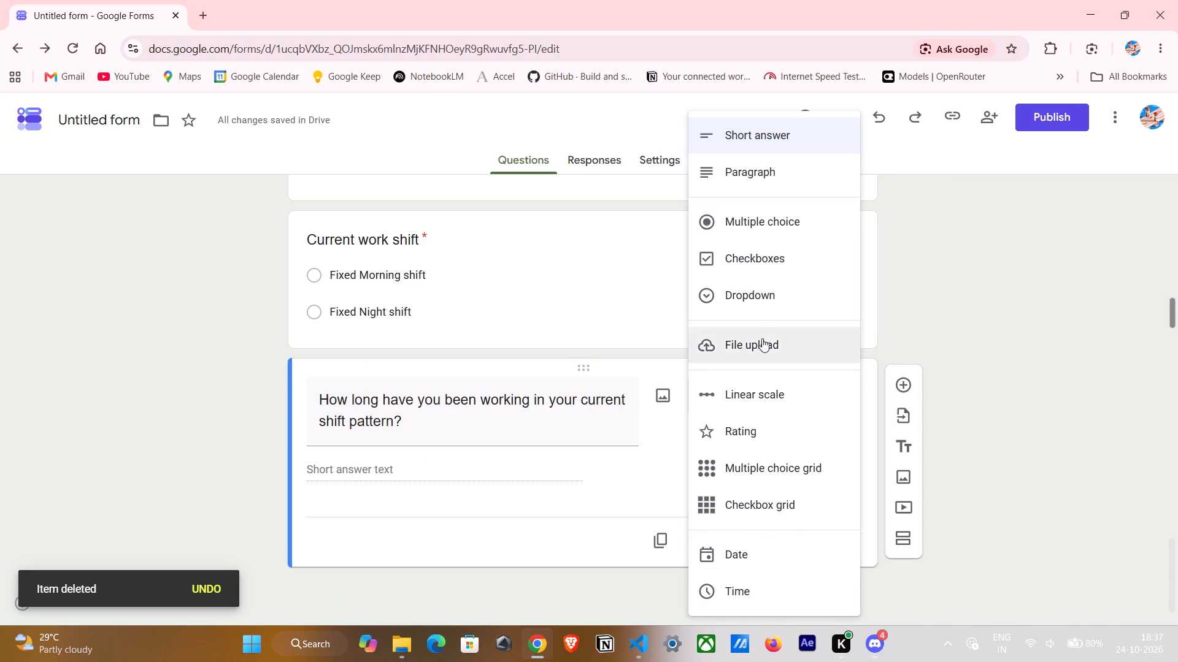
click(772, 223)
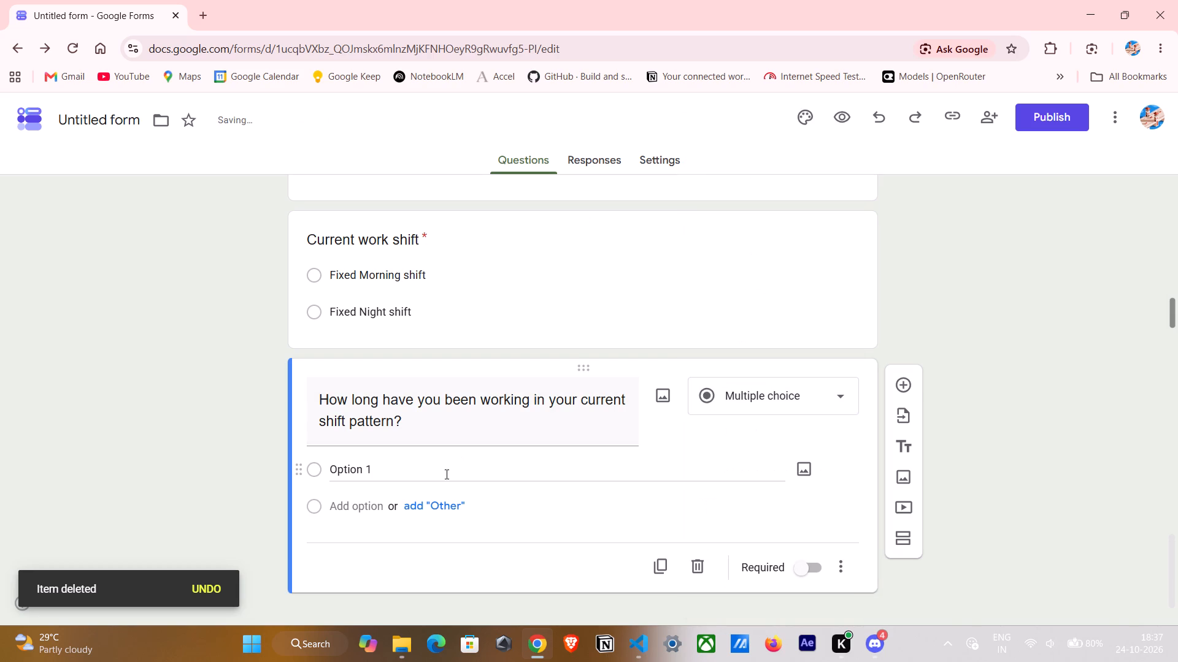
Set the first option of the shift pattern duration question to "less than 3 months".
click(376, 469)
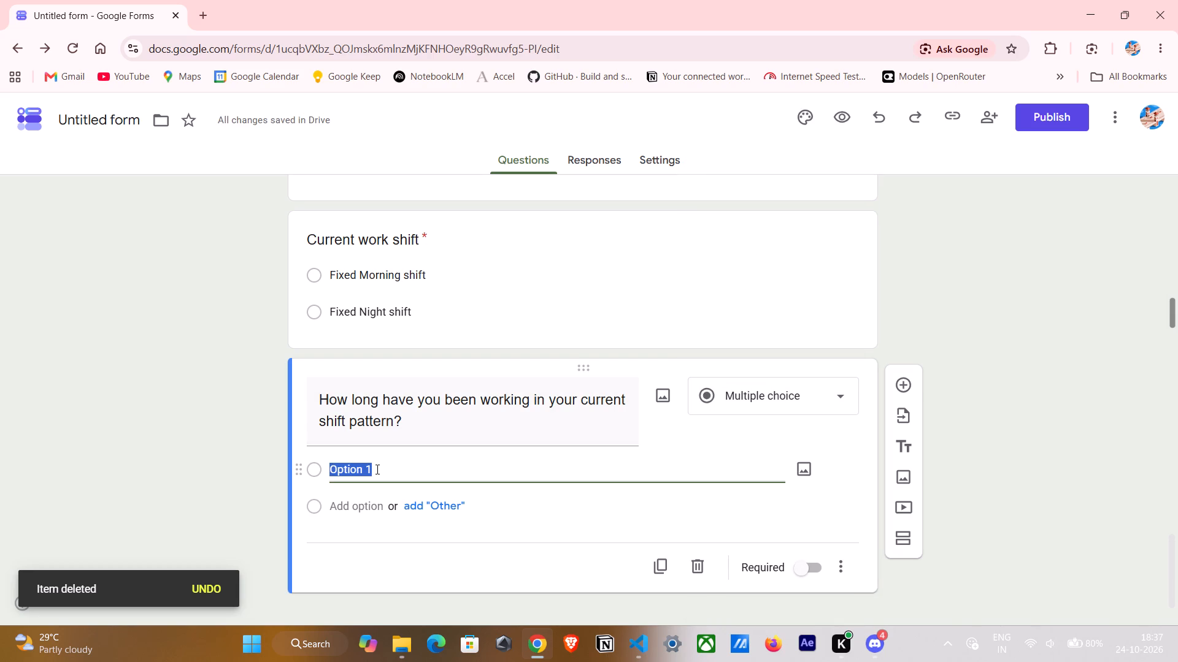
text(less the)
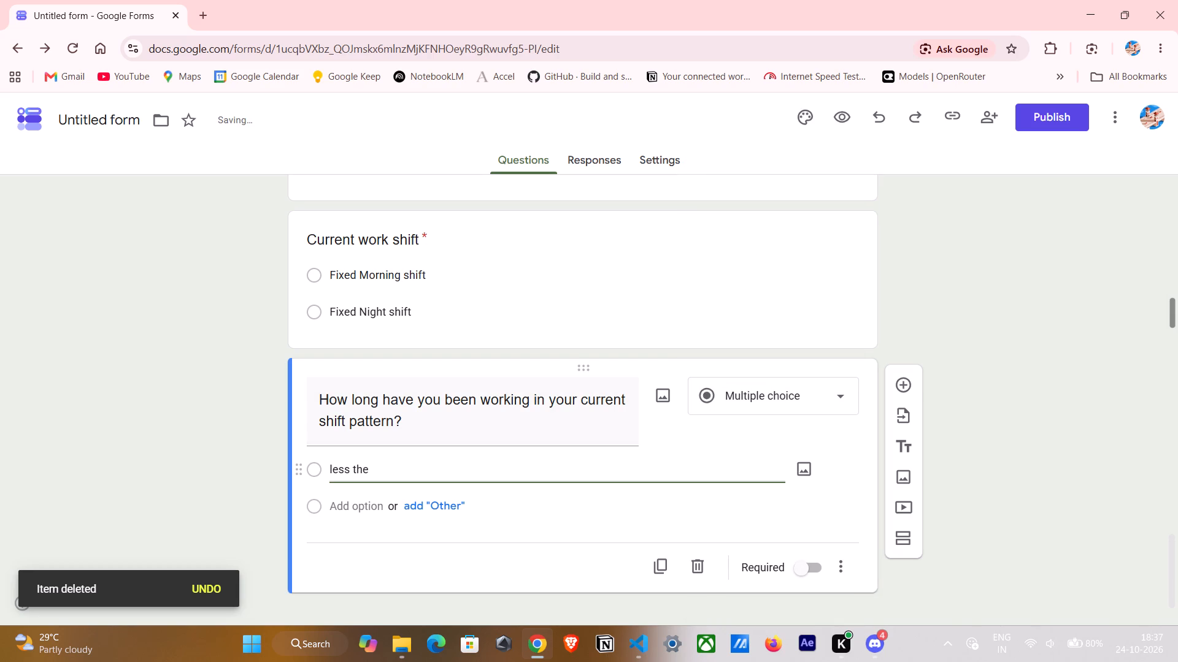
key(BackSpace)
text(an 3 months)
Add "3-6 months" as the second option of the shift pattern duration question.
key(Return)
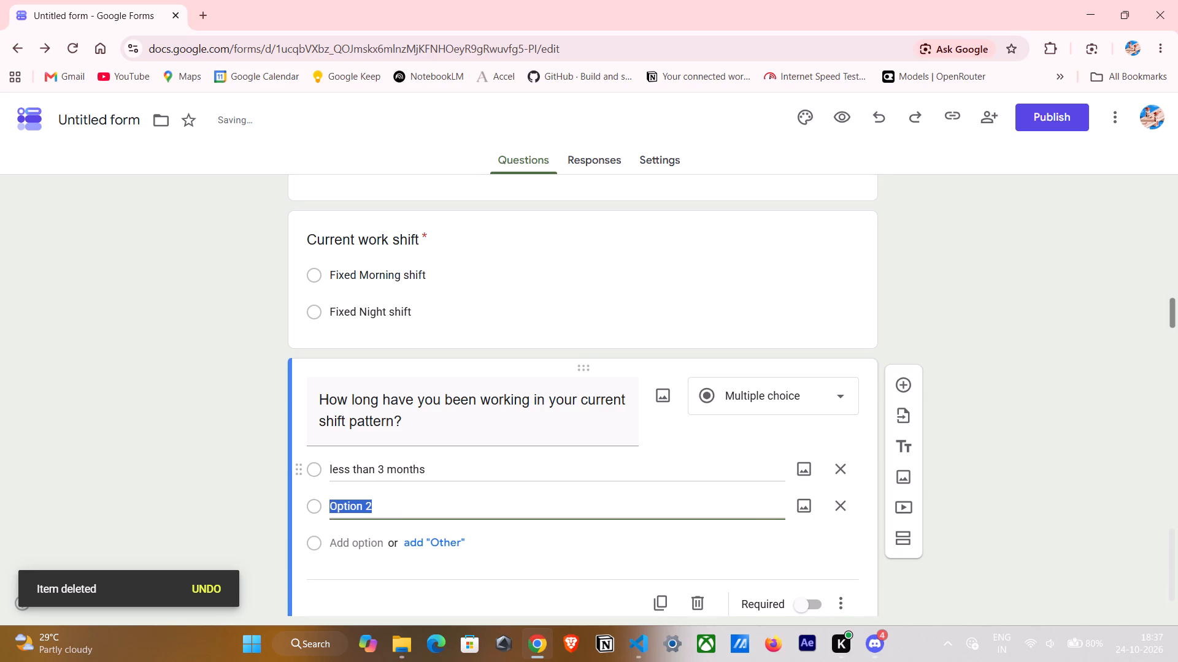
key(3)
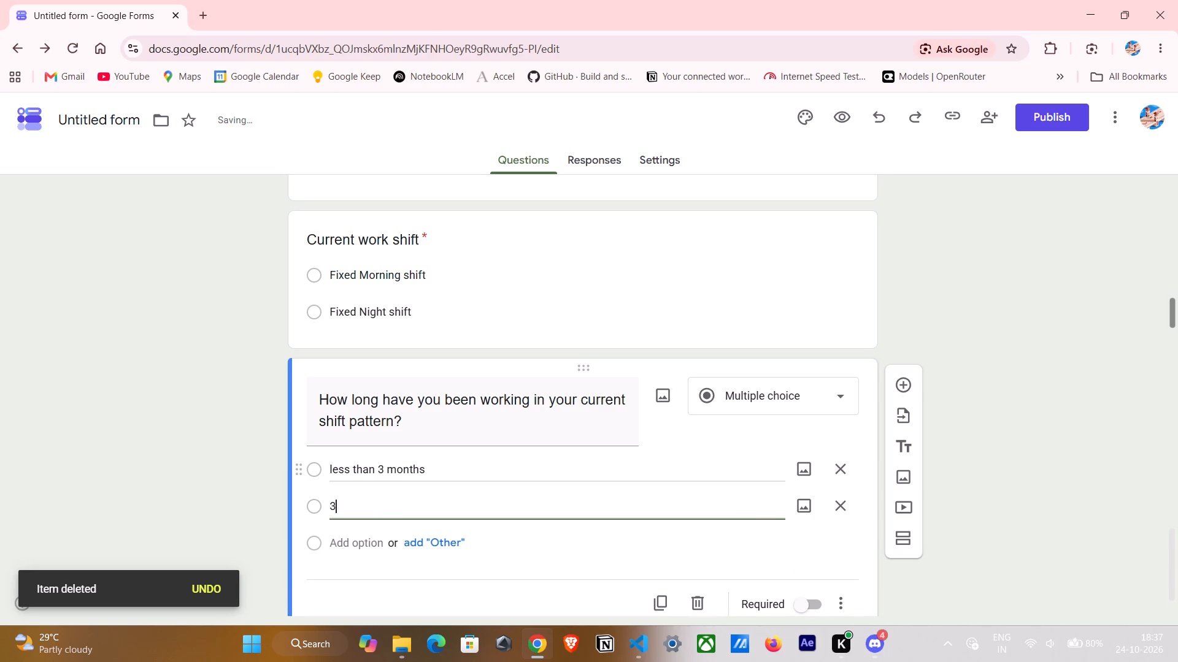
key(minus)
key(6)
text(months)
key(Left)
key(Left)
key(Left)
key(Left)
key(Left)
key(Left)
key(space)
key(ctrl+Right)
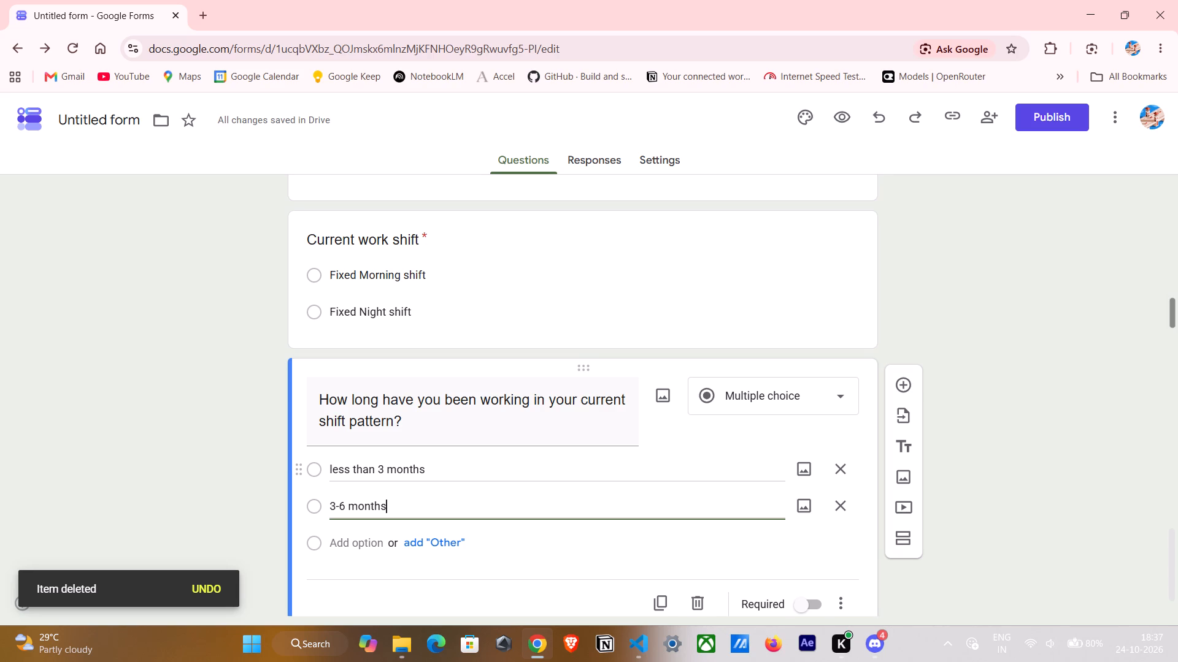
Add "6 months- 1 year" as the third option of the shift pattern duration question.
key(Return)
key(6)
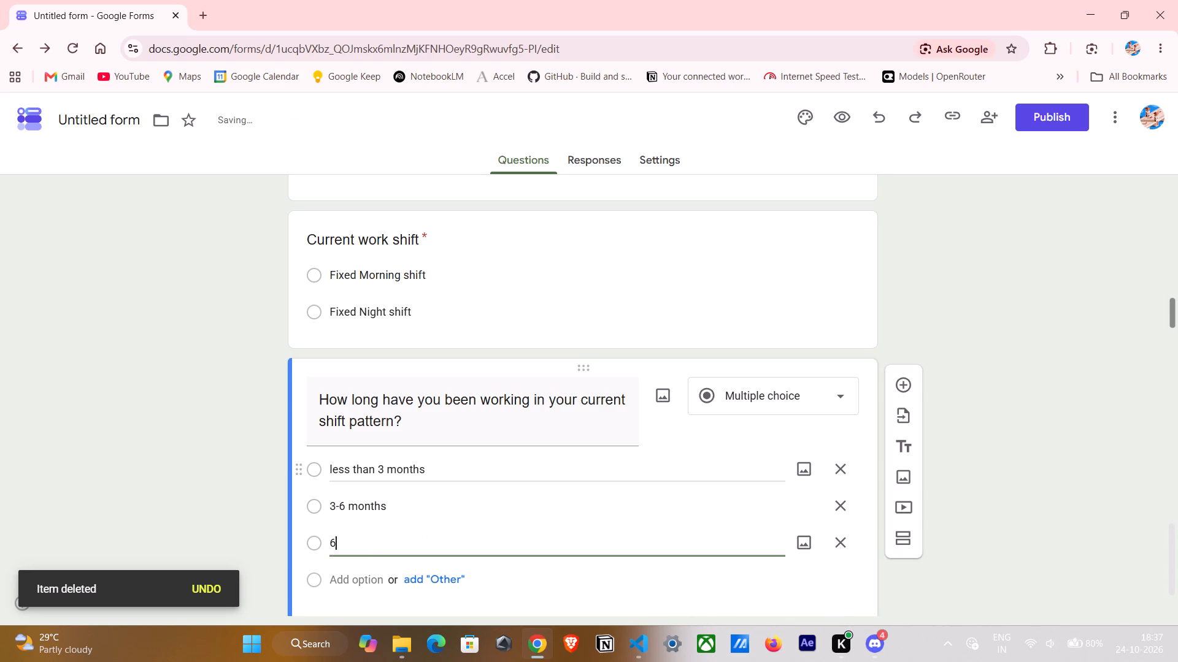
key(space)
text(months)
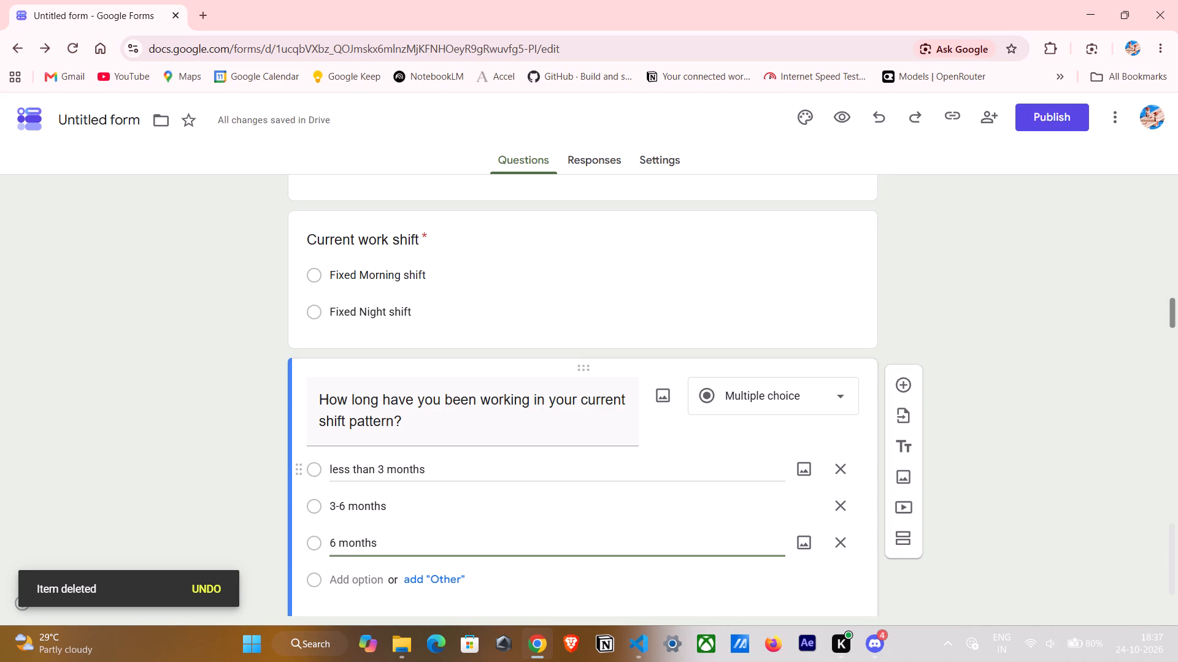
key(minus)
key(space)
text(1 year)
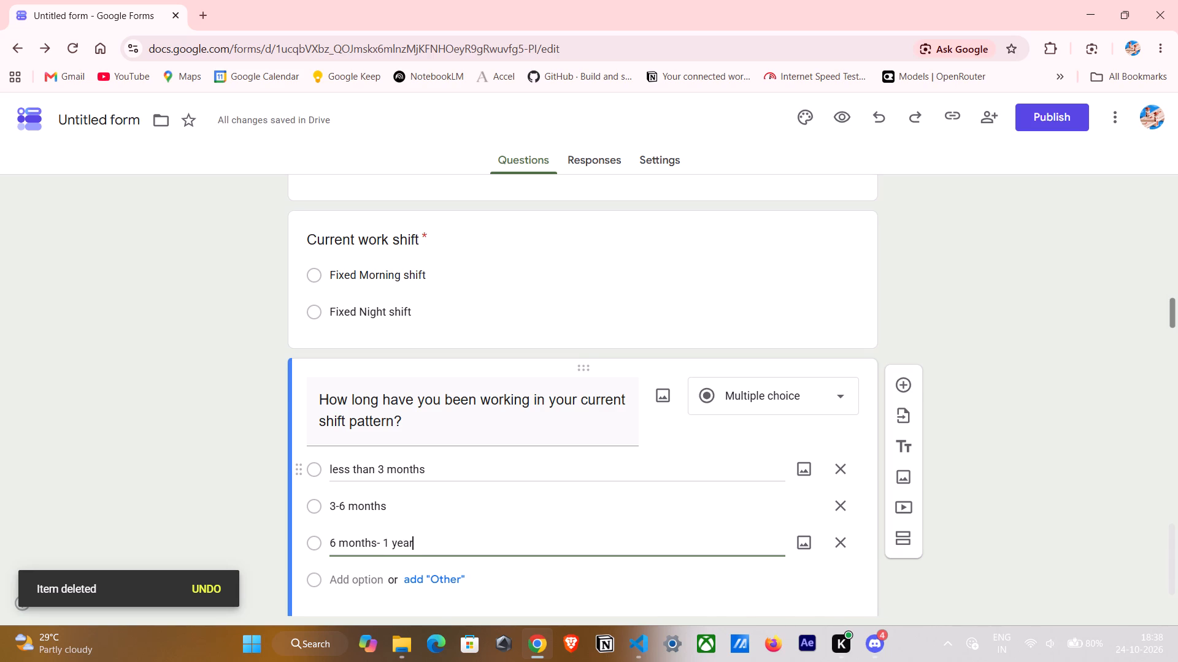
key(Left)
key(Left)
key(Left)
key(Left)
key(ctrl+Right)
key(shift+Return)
Add "1-2 year" as the fourth option of the shift pattern duration question.
scroll(555, 496, down, 3)
click(334, 482)
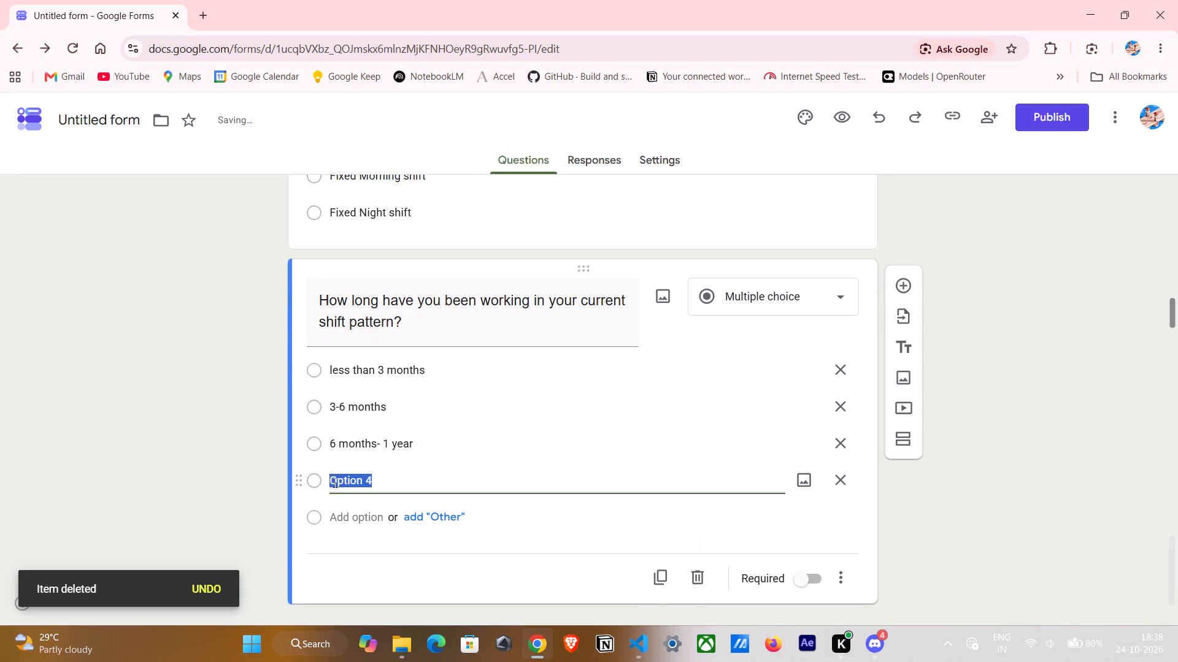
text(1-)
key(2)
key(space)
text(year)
Add "more than 2 year" as the fifth option of the shift pattern duration question.
click(344, 517)
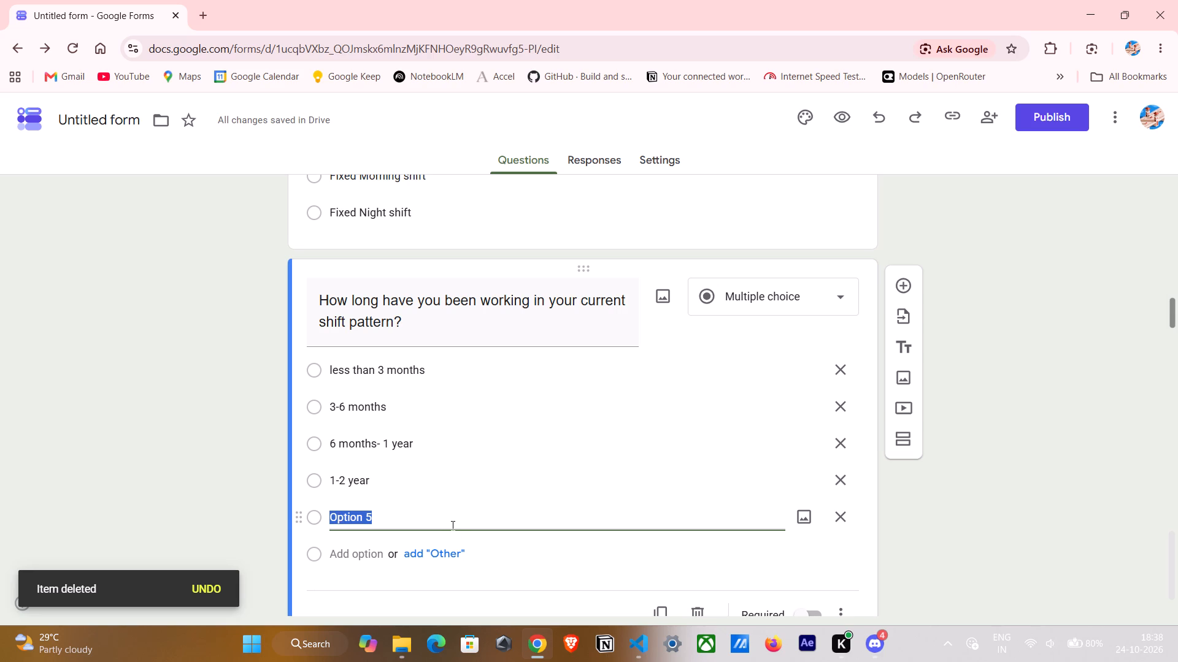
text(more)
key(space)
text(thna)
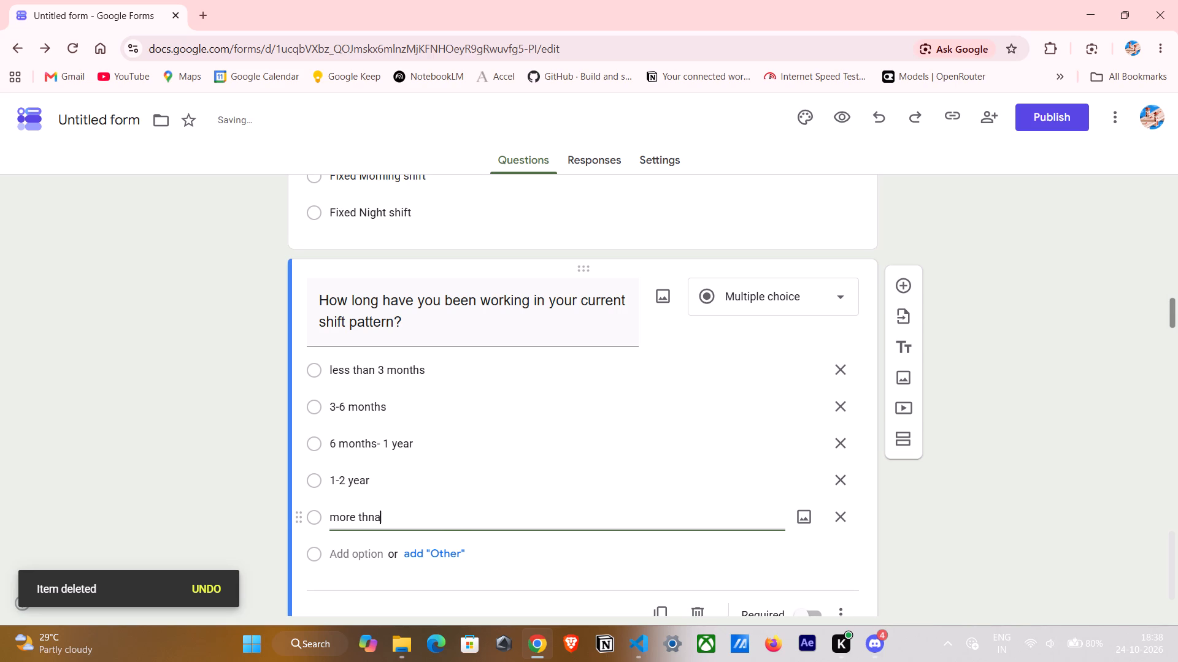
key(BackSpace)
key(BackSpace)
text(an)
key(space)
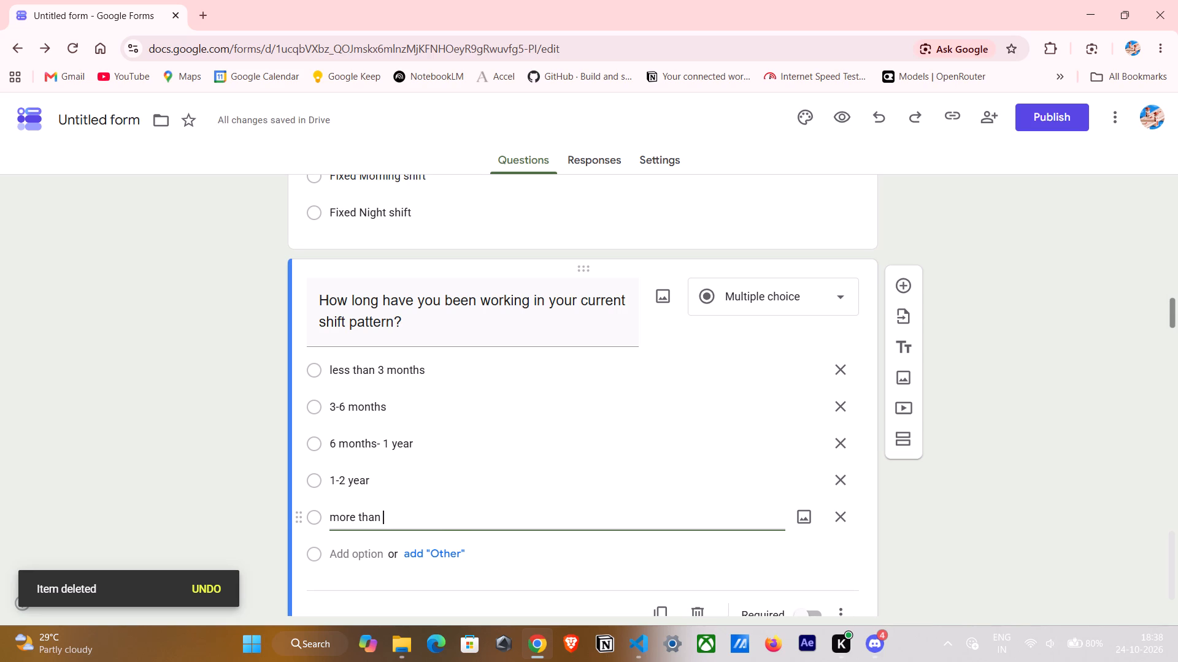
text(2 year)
Make the shift pattern duration question required.
scroll(469, 536, down, 4)
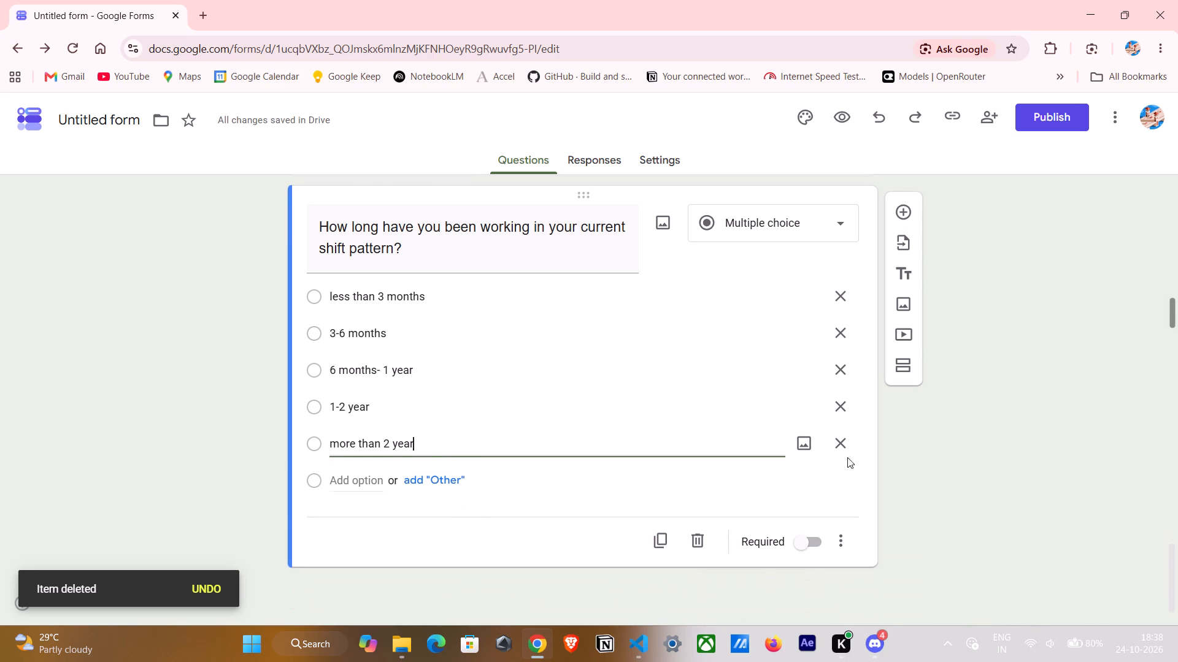
click(801, 542)
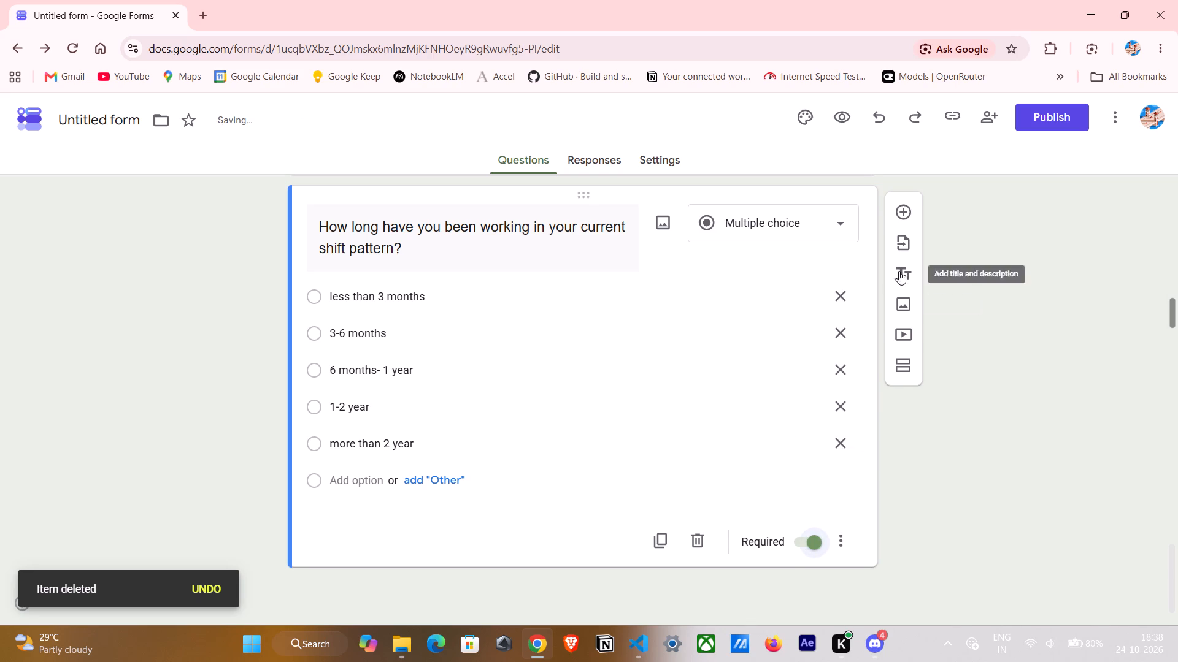
Add a question below the shift pattern duration question titled "How many days per week do you usually work?".
click(906, 213)
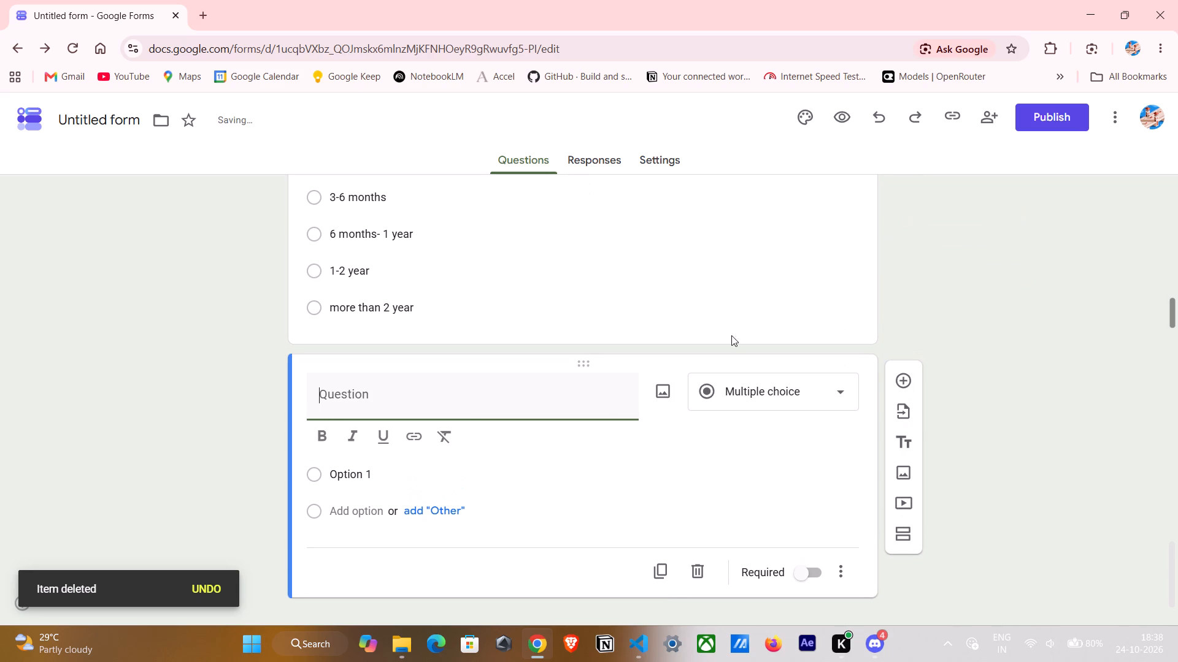
click(475, 387)
click(395, 387)
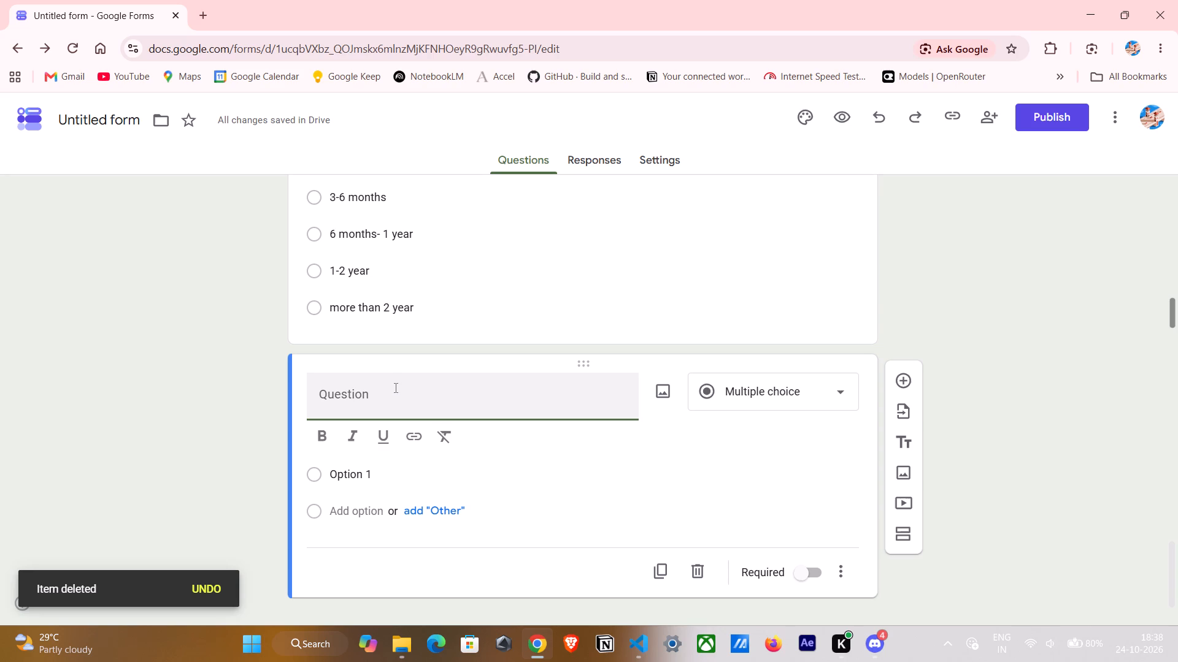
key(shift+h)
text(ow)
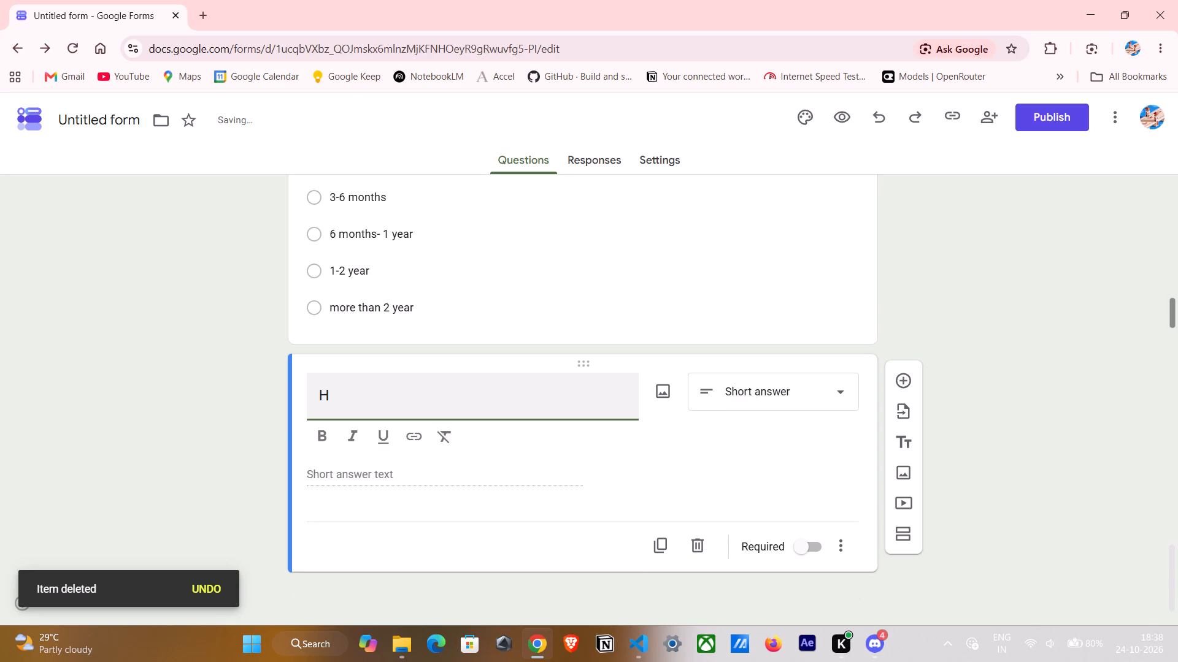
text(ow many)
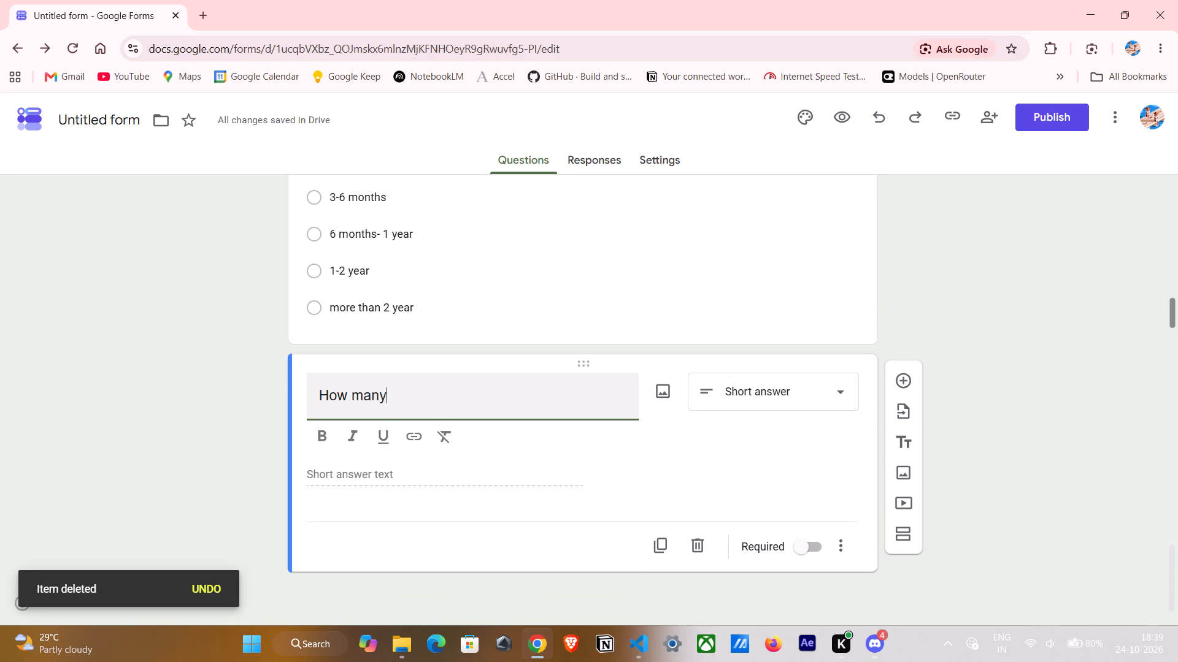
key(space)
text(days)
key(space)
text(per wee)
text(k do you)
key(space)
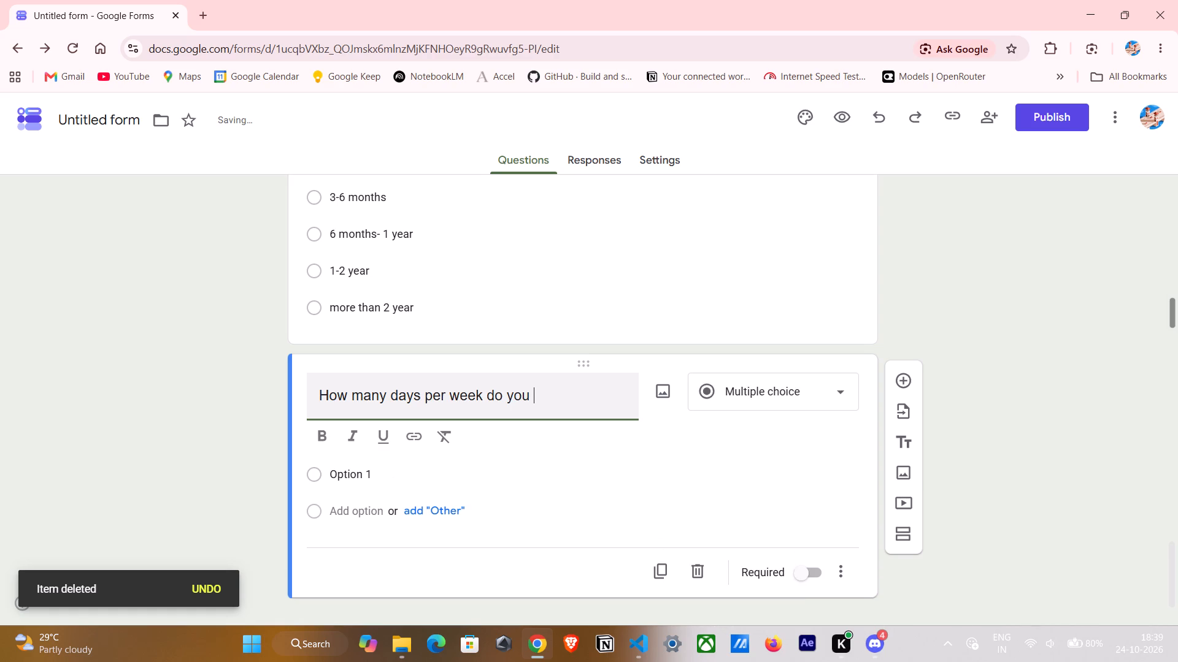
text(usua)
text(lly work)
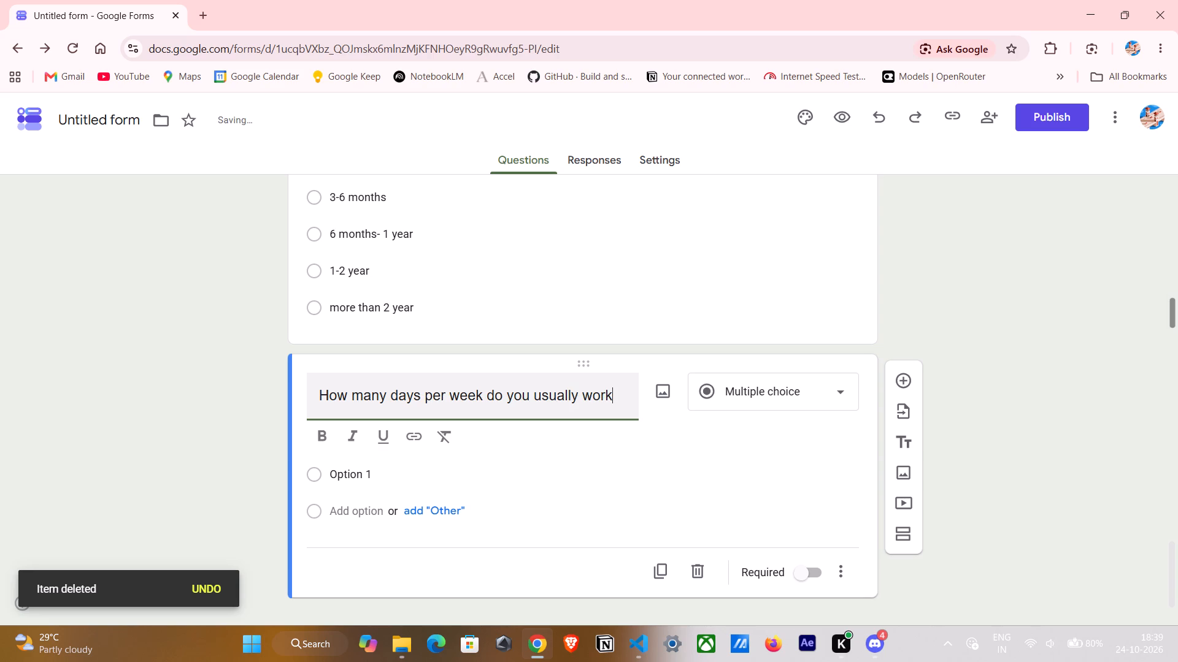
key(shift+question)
Set the first option of the weekly working days question to "less than 3 days".
scroll(395, 387, up, 2)
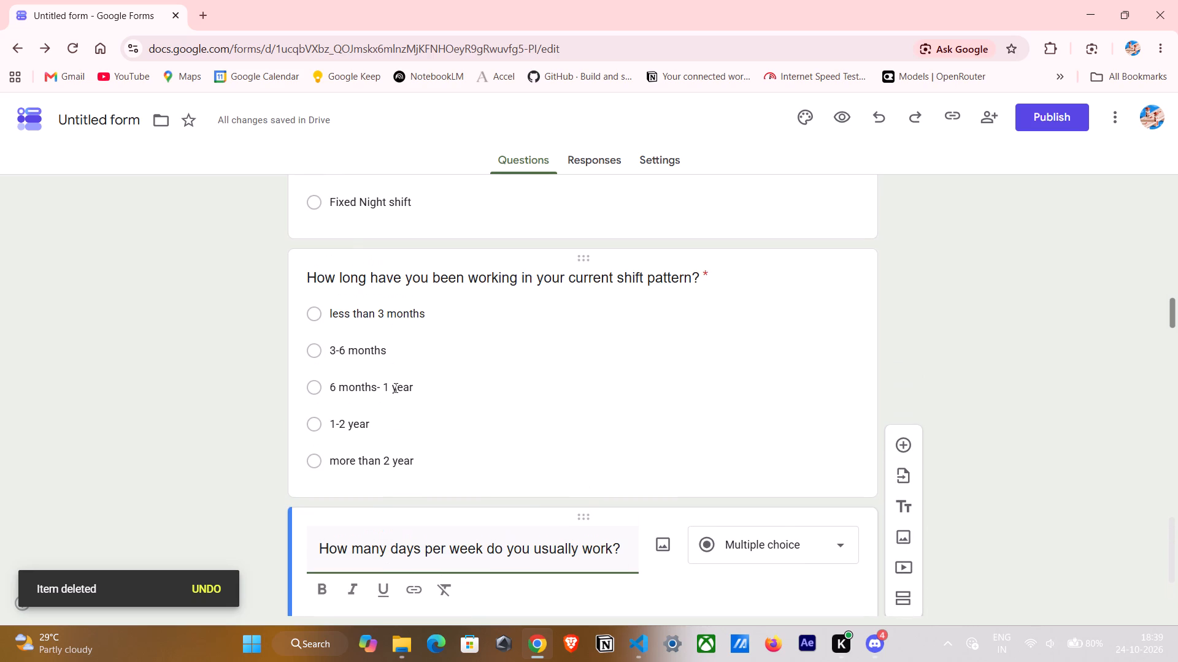
scroll(395, 387, down, 3)
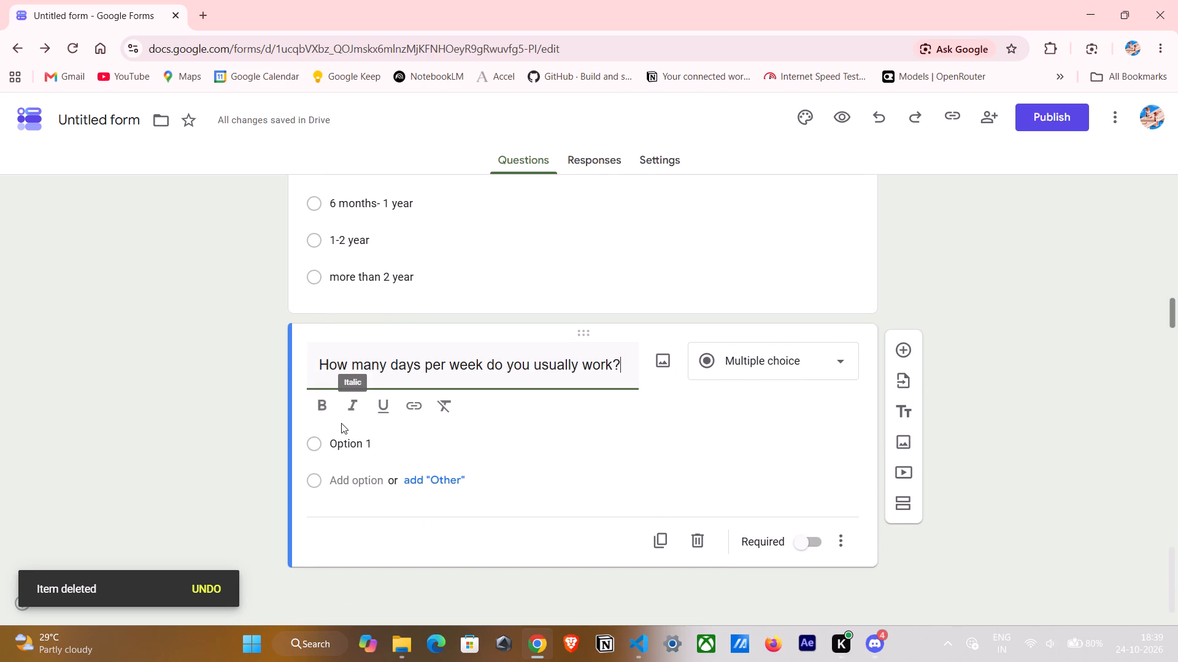
click(341, 442)
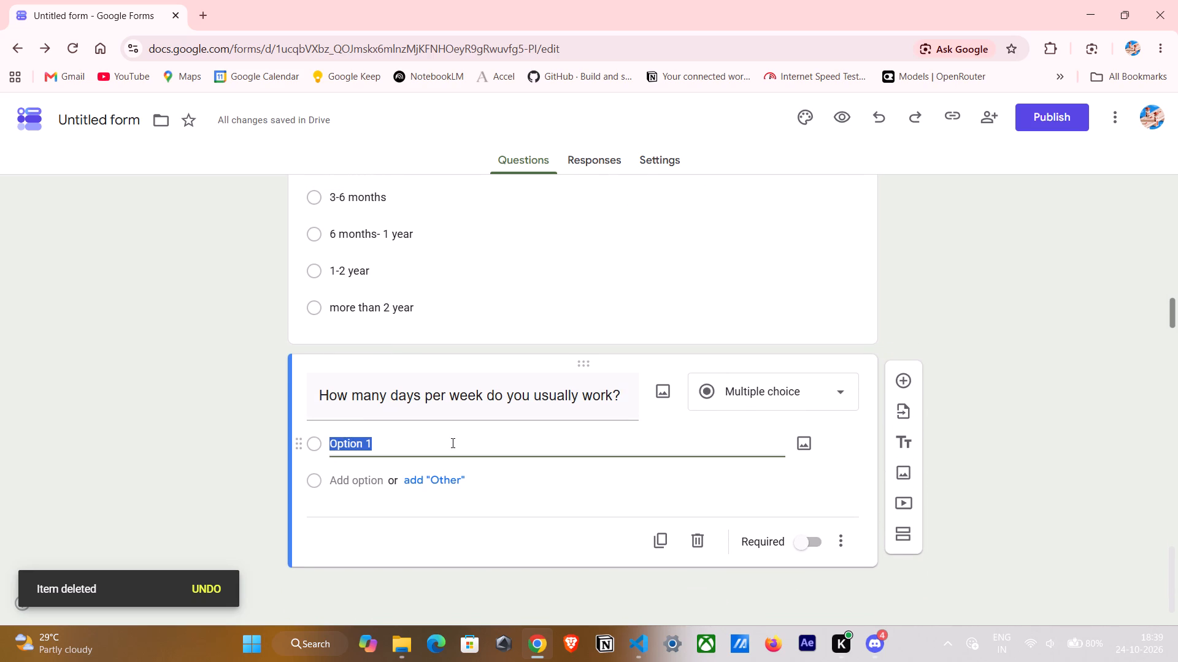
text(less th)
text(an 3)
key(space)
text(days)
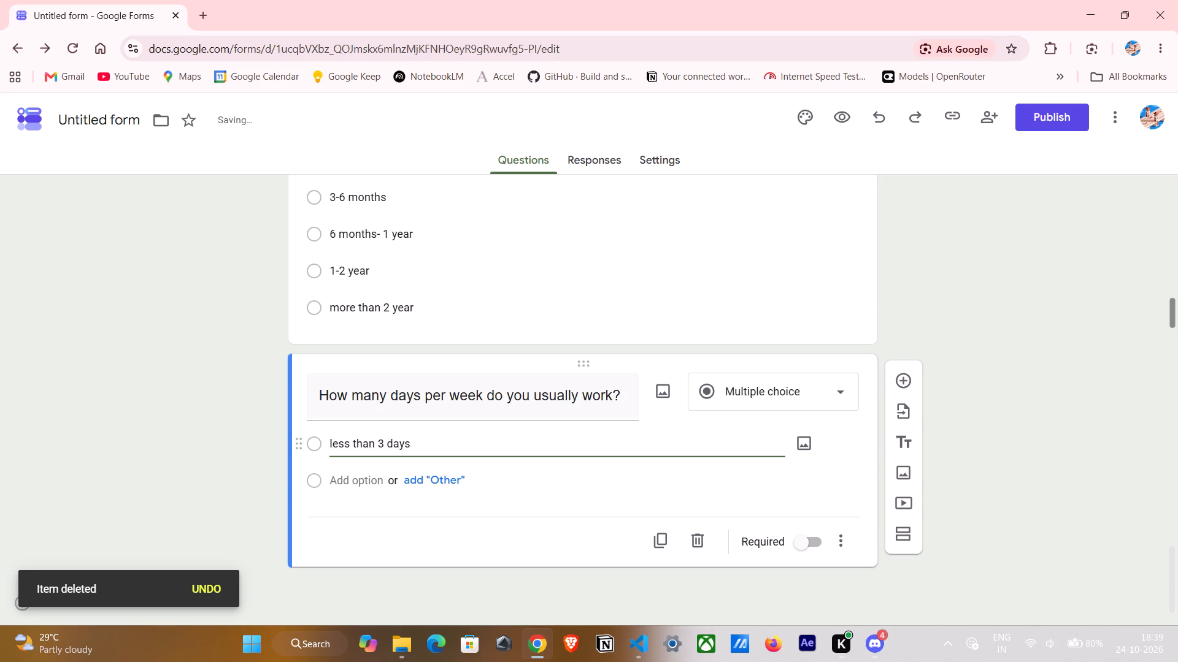
Add "3-4 days", "5 days" and "6-7 days" as the remaining options of the weekly working days question.
click(366, 479)
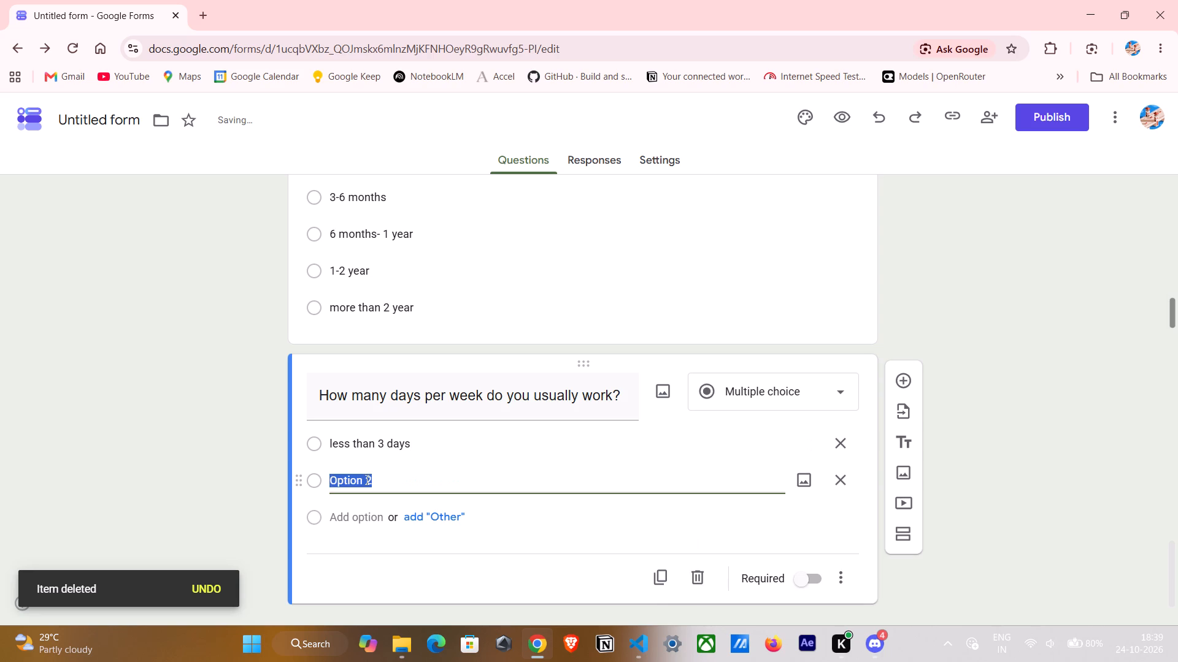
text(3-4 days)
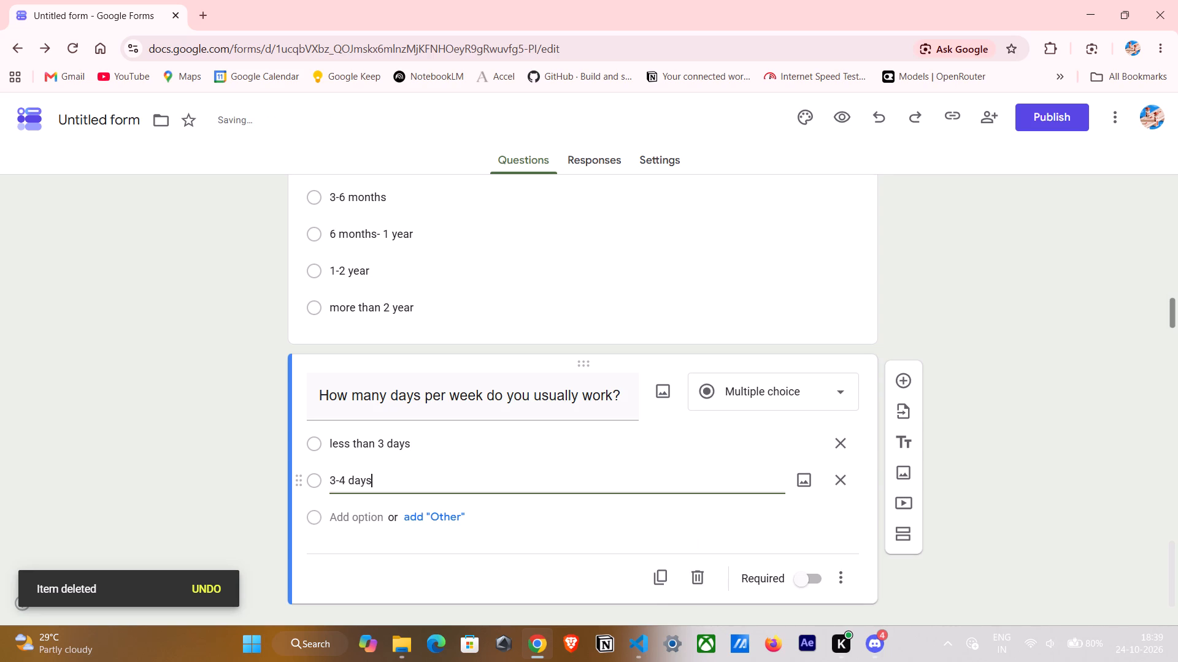
click(352, 514)
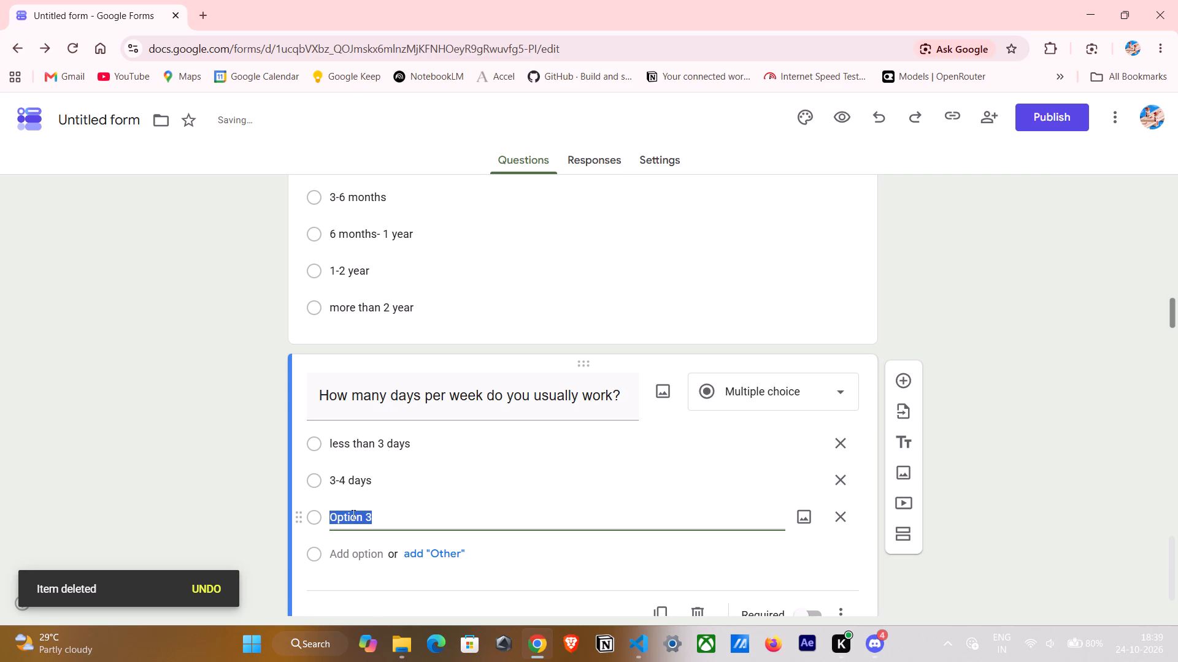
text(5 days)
click(350, 549)
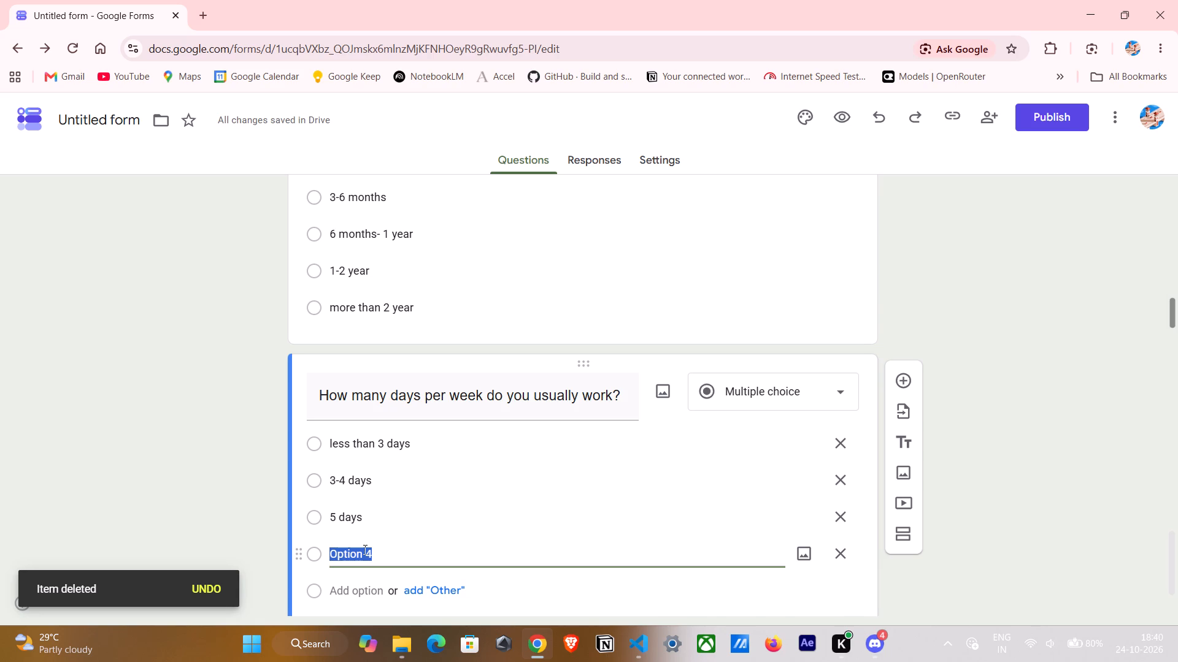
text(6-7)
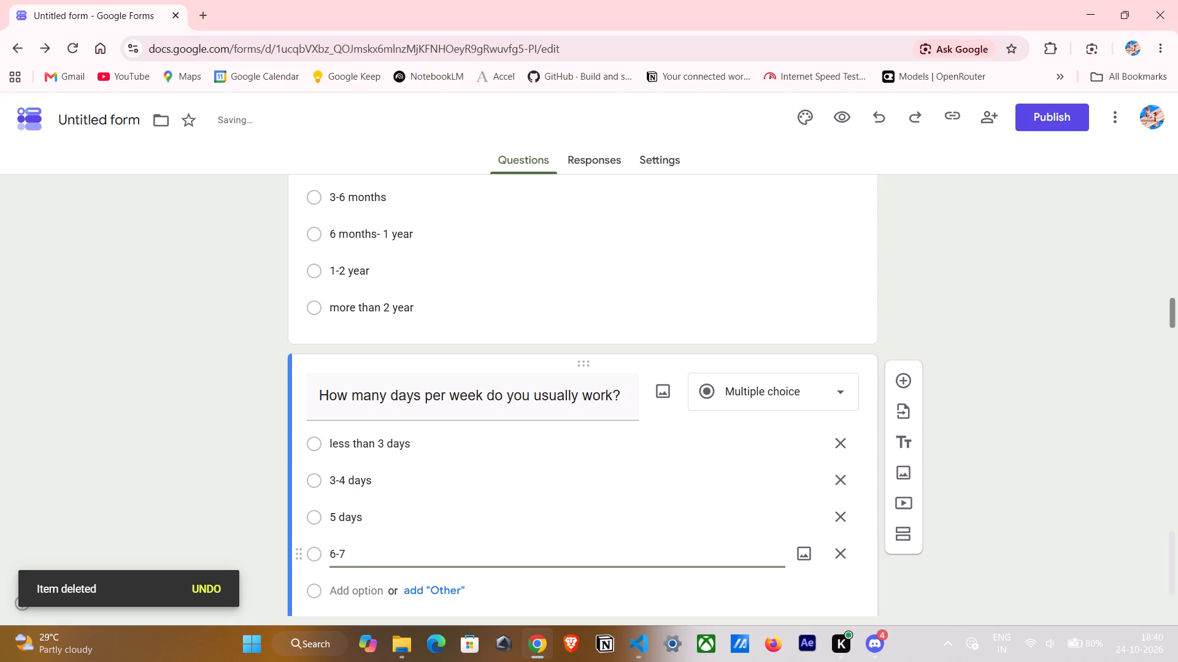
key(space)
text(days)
Add a question below the weekly working days question titled "What are your usual working hours?".
scroll(682, 489, down, 2)
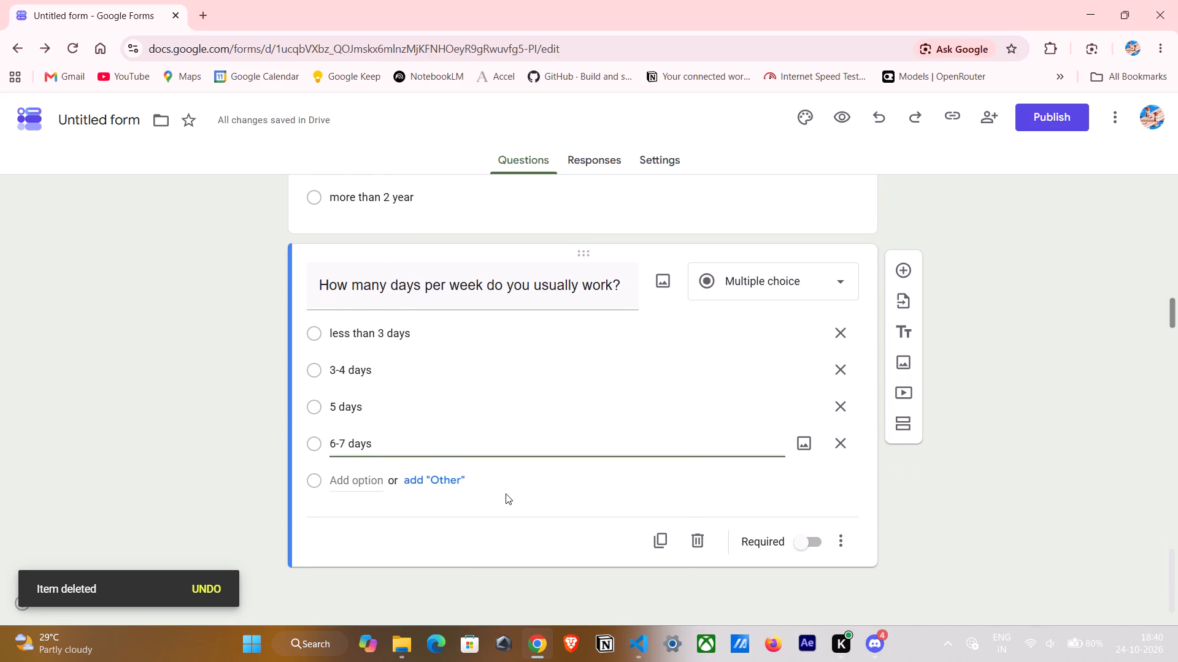
click(907, 270)
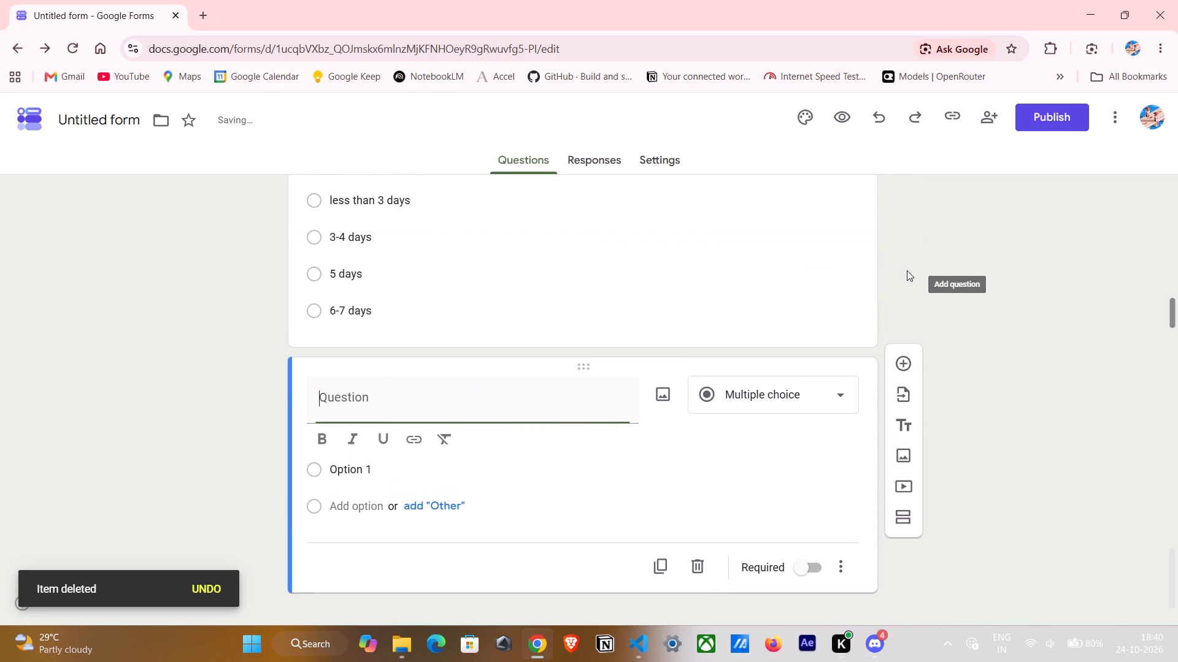
click(529, 397)
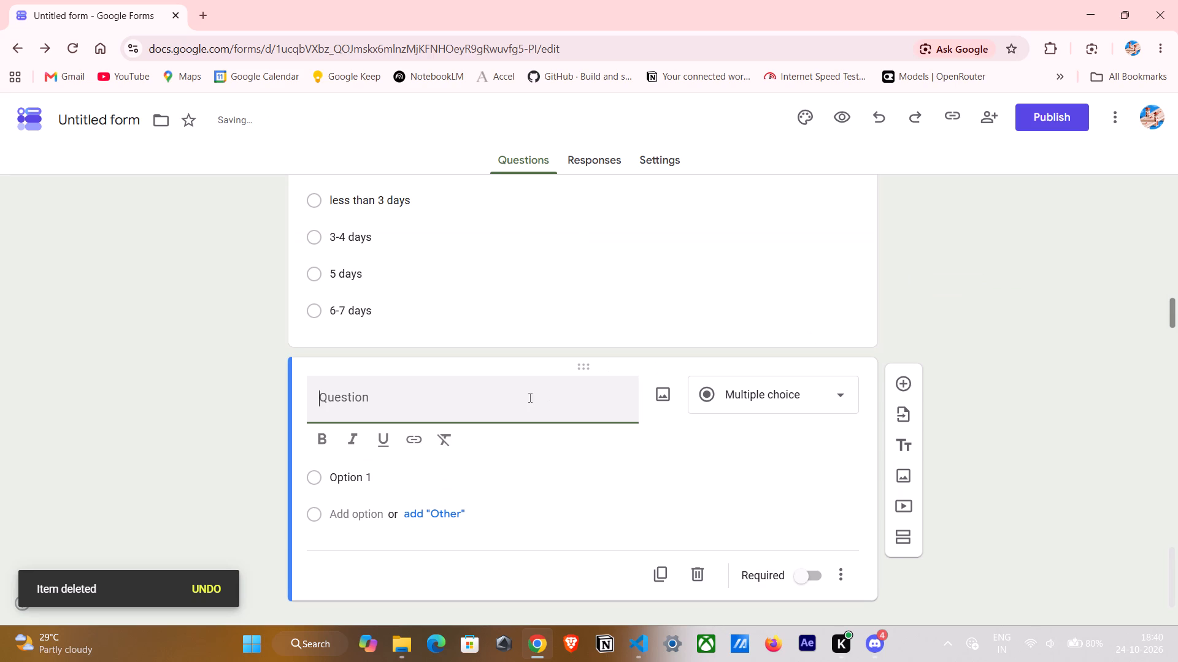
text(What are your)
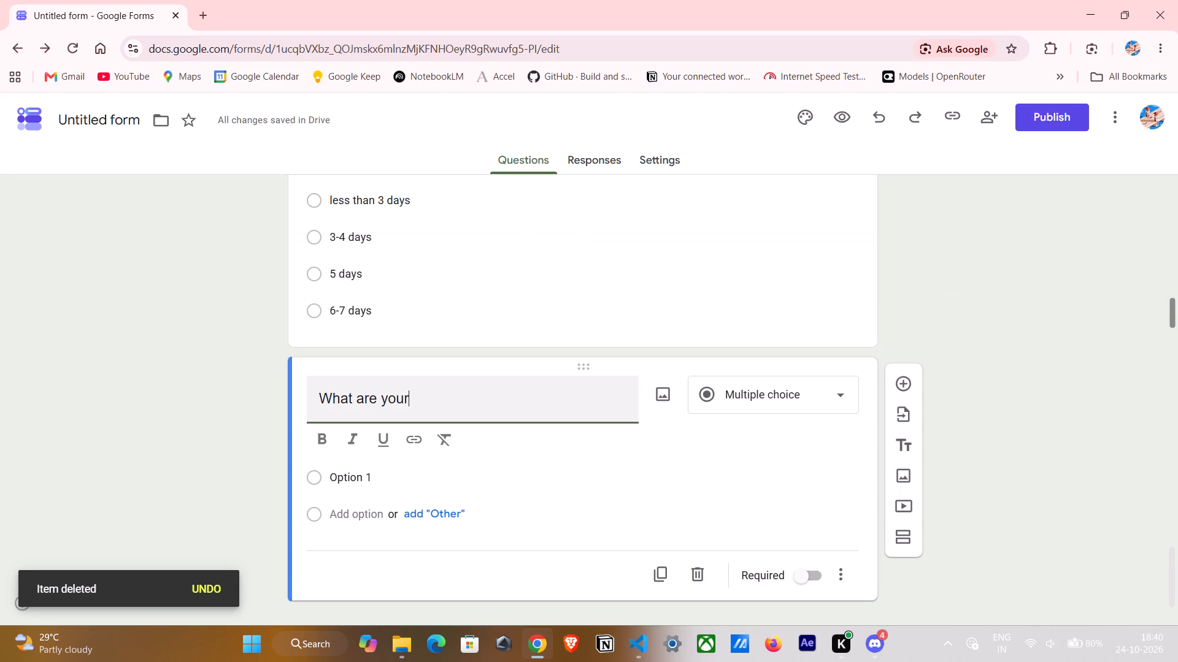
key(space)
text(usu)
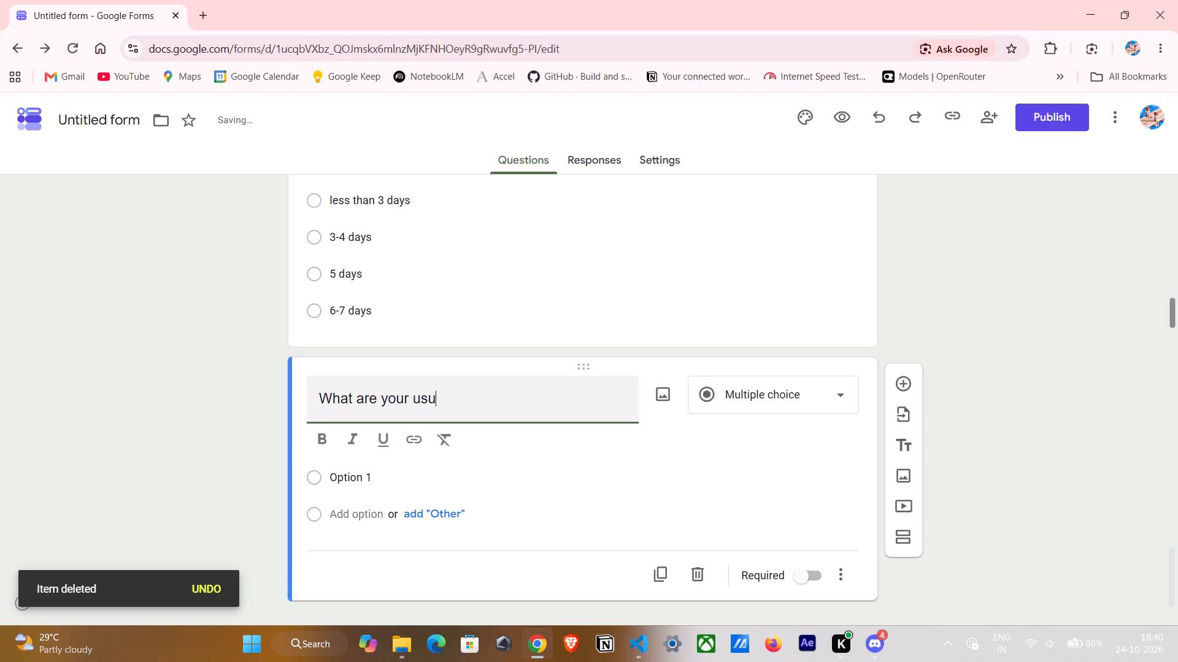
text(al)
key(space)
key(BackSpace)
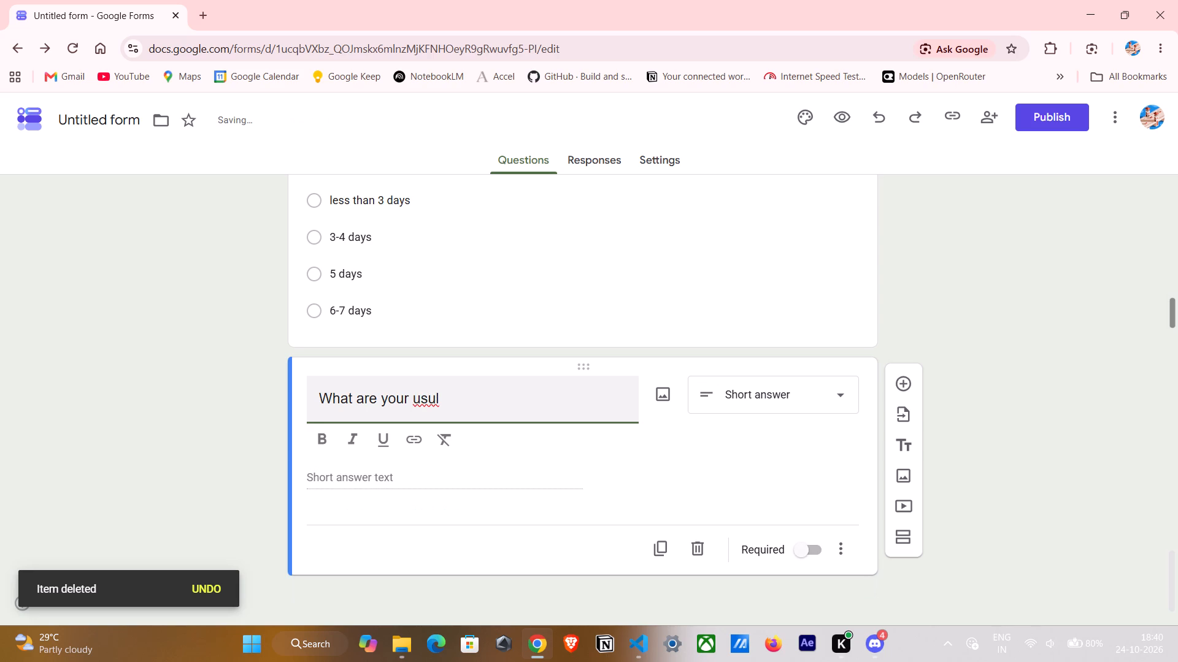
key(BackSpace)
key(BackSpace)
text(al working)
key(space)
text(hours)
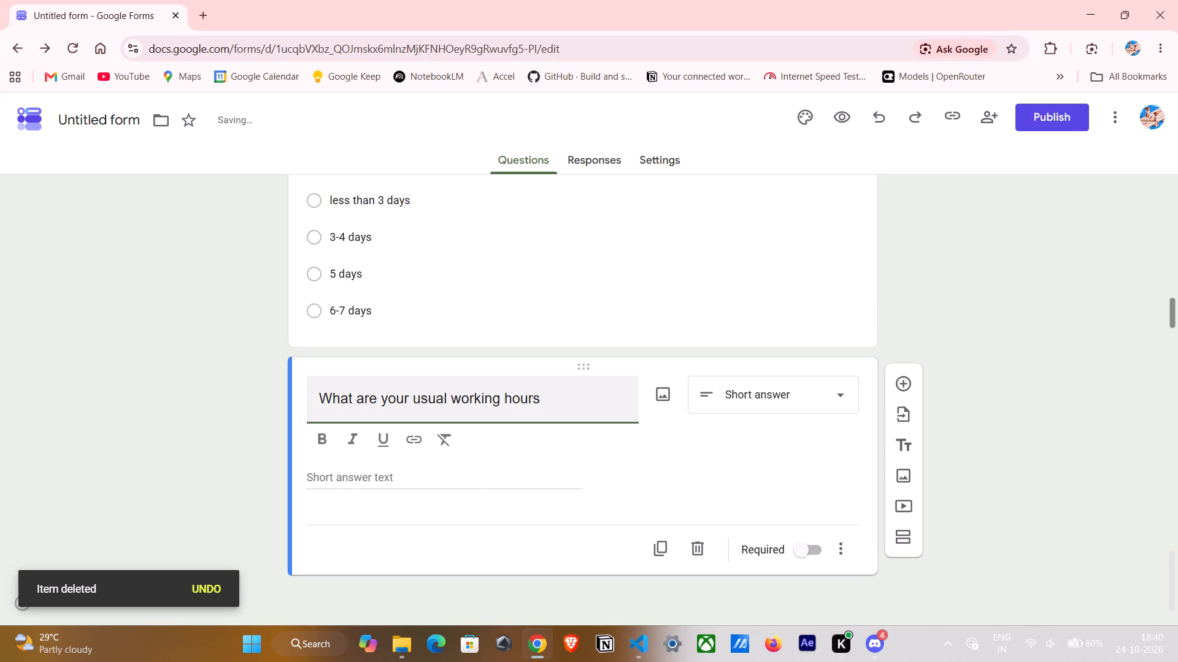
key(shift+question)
Make the weekly working days question required.
scroll(615, 347, up, 2)
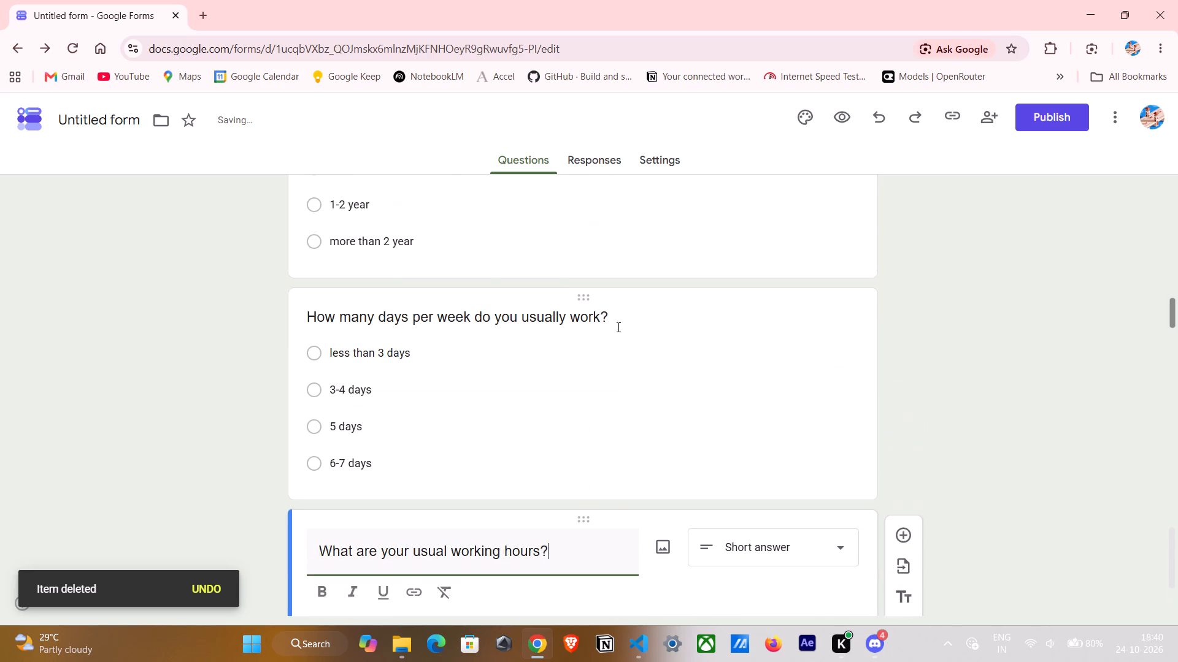
click(646, 311)
scroll(719, 443, down, 2)
click(809, 465)
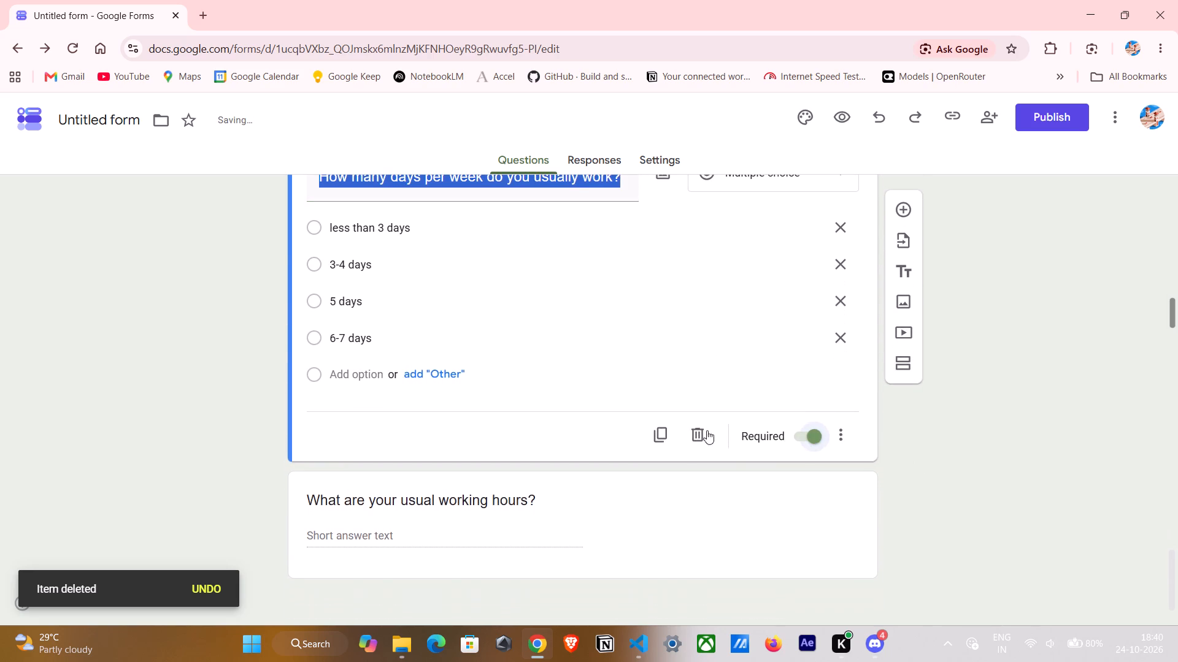
Make the usual working hours question required.
scroll(700, 424, up, 6)
click(711, 405)
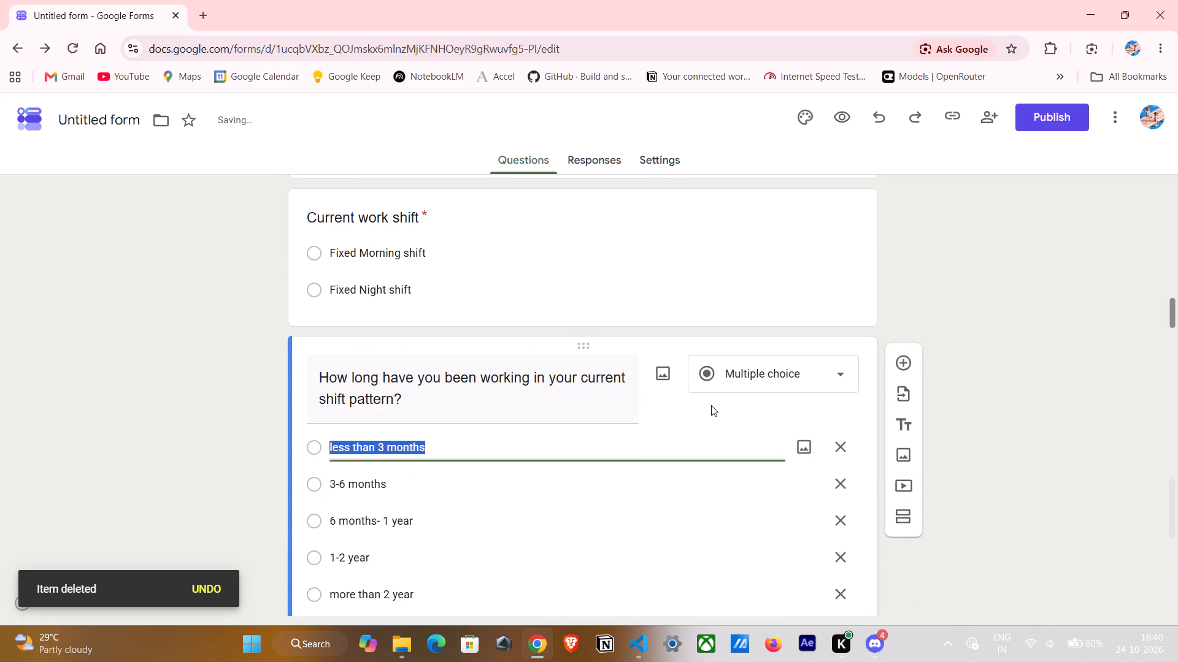
scroll(711, 405, down, 10)
click(676, 501)
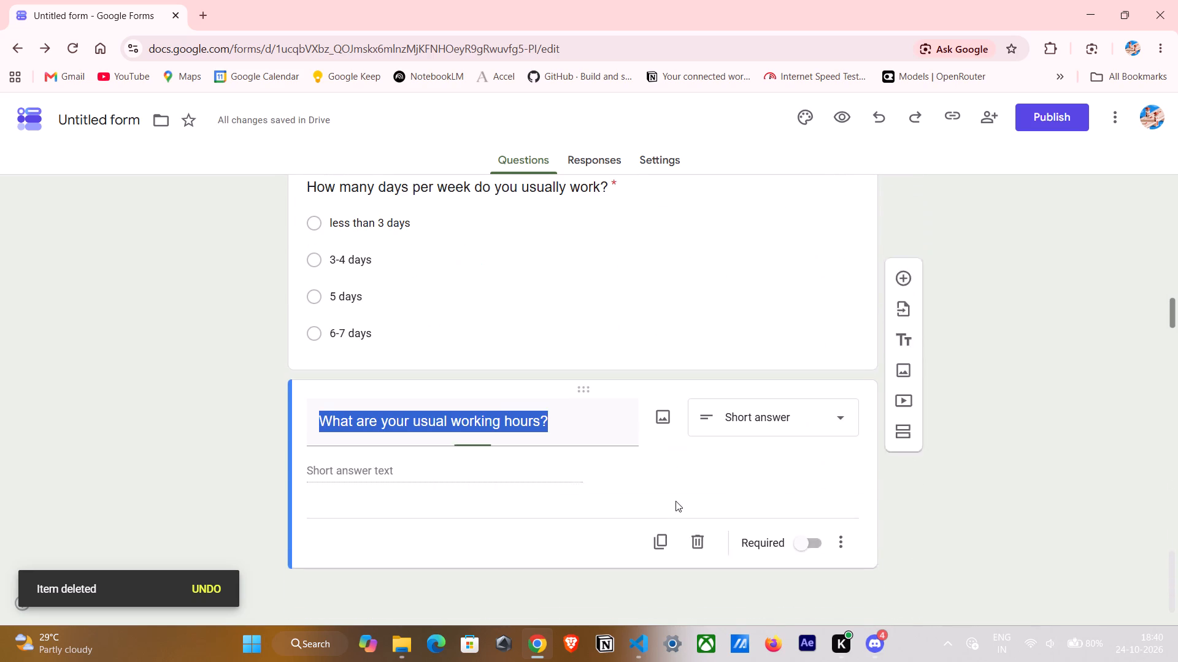
scroll(709, 516, down, 3)
click(799, 540)
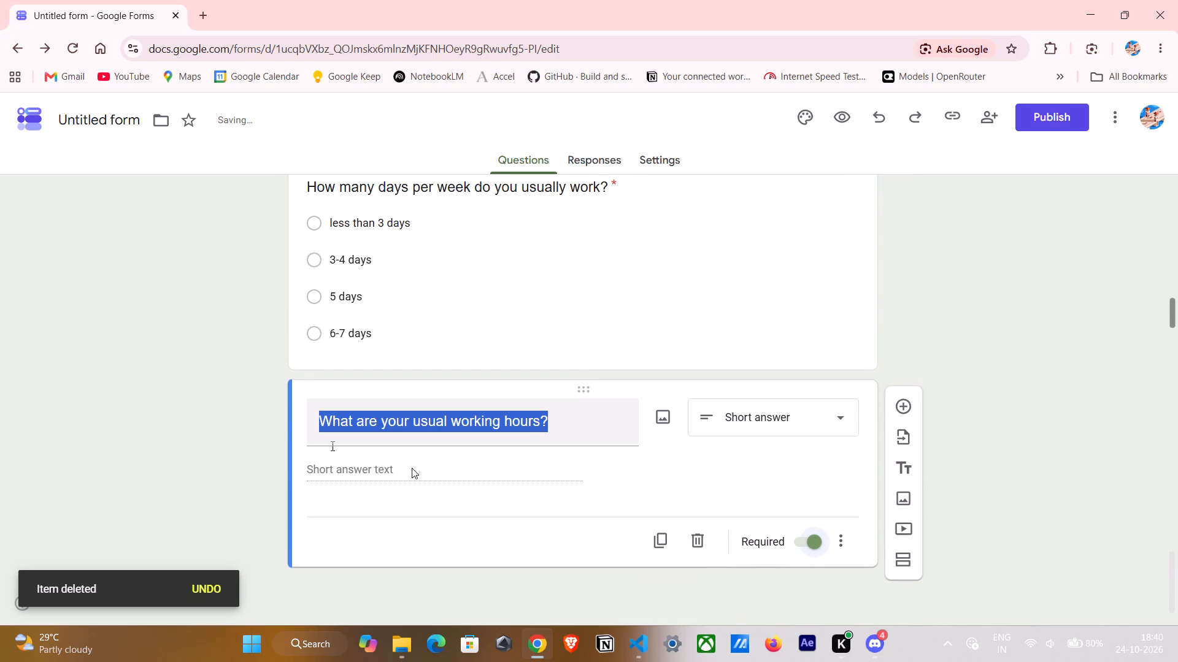
Add a second line reading "(For example: 7AM to 7PM)" to the usual working hours question's title.
click(559, 427)
click(563, 420)
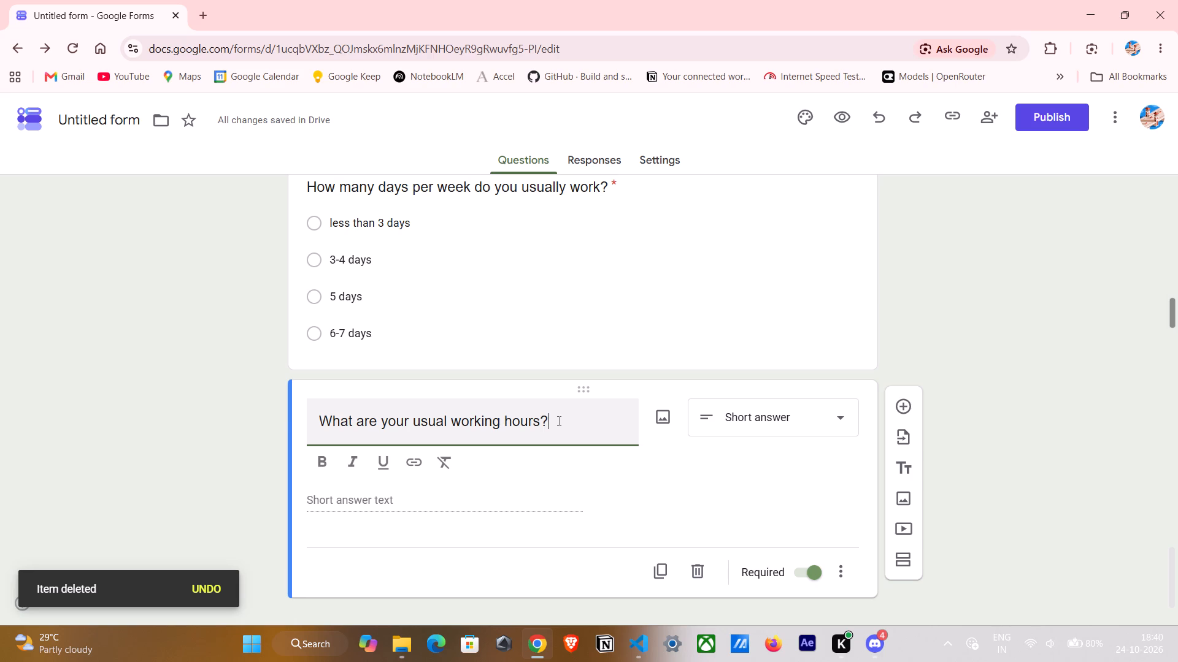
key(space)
key(shift+Return)
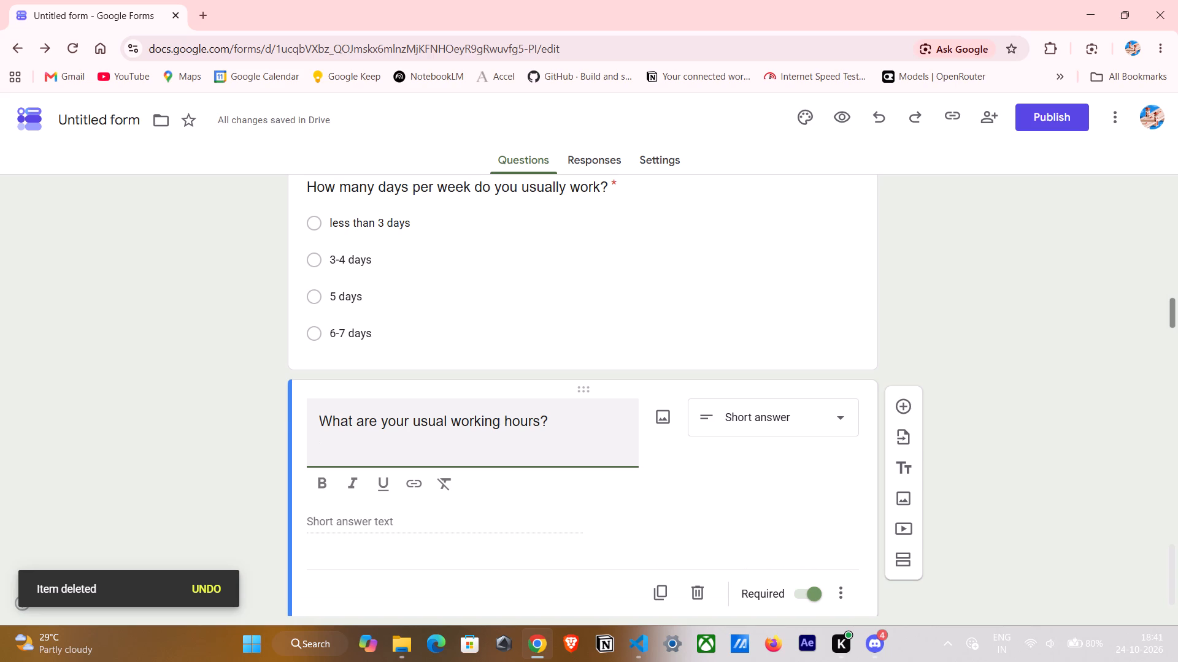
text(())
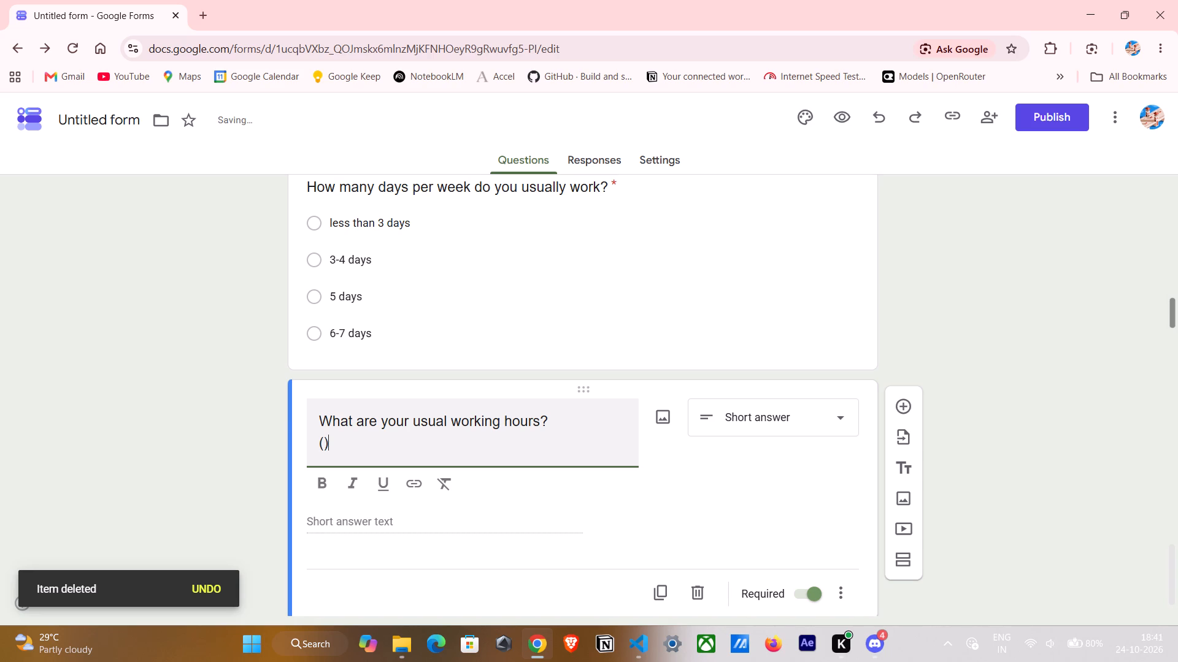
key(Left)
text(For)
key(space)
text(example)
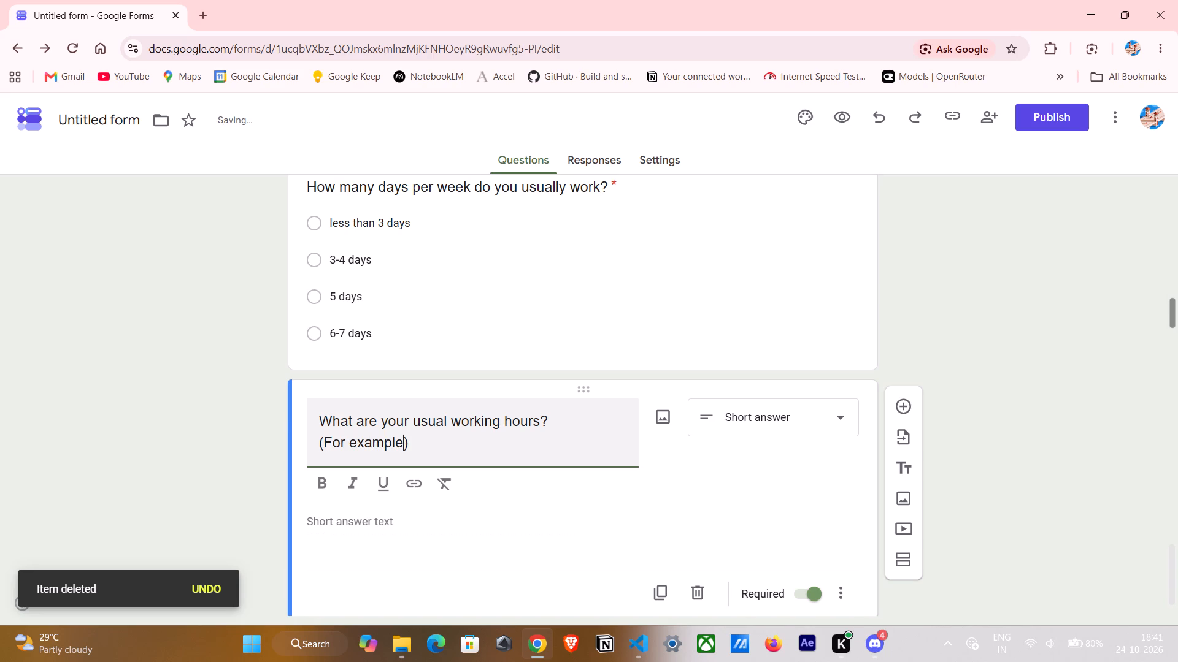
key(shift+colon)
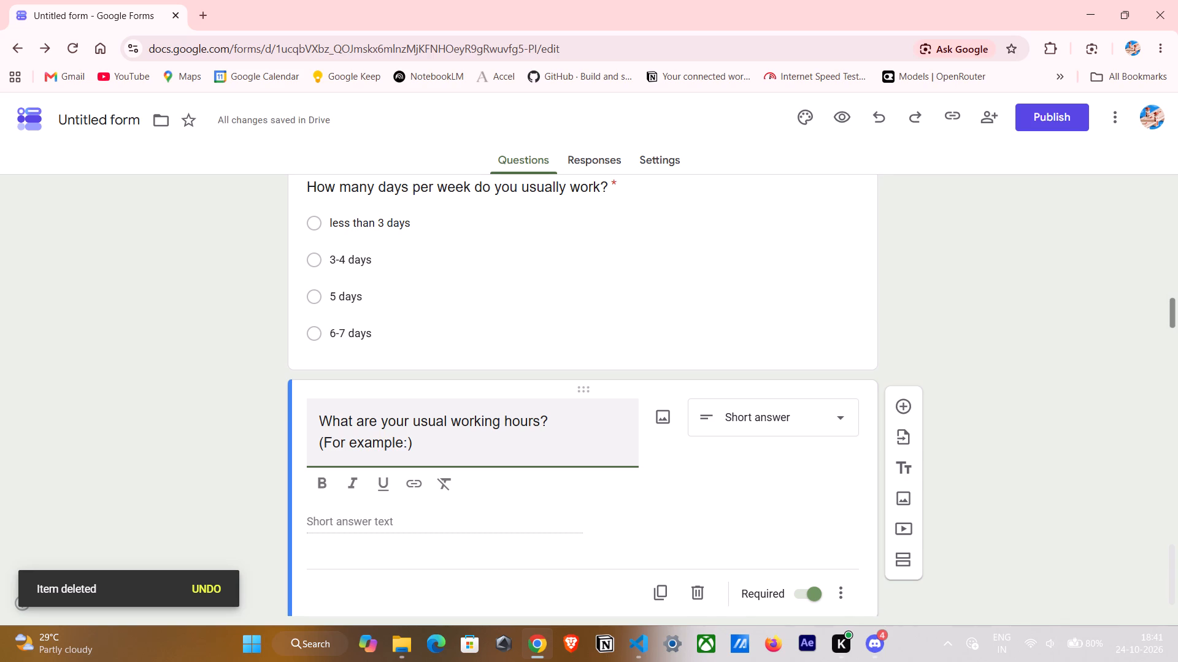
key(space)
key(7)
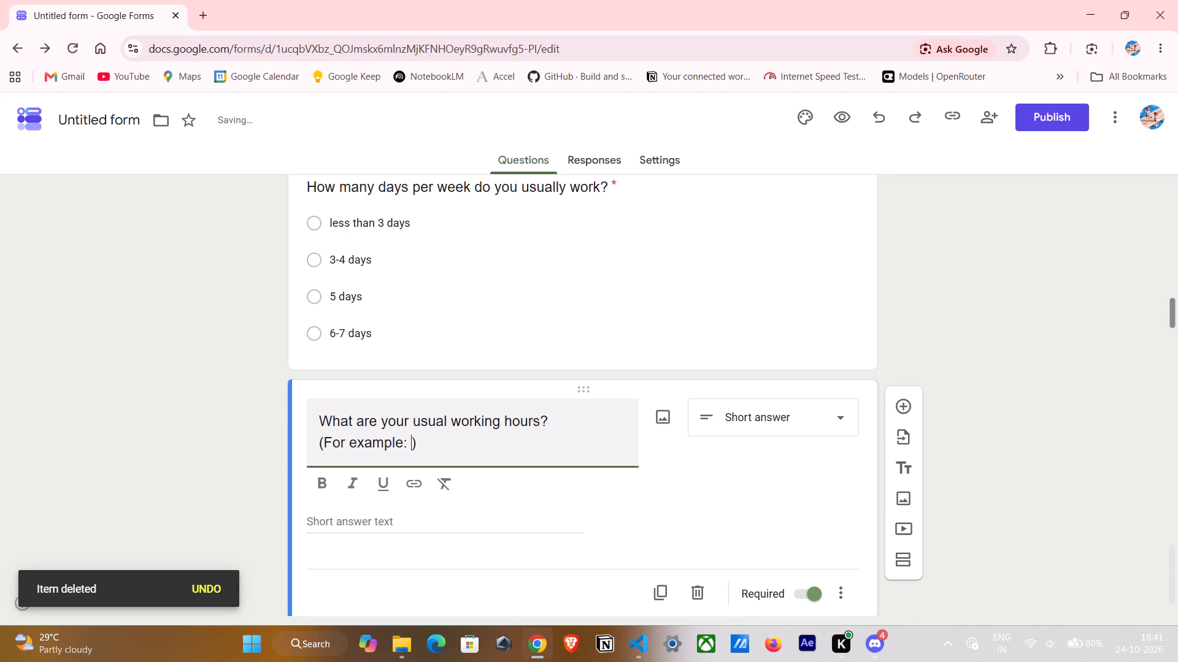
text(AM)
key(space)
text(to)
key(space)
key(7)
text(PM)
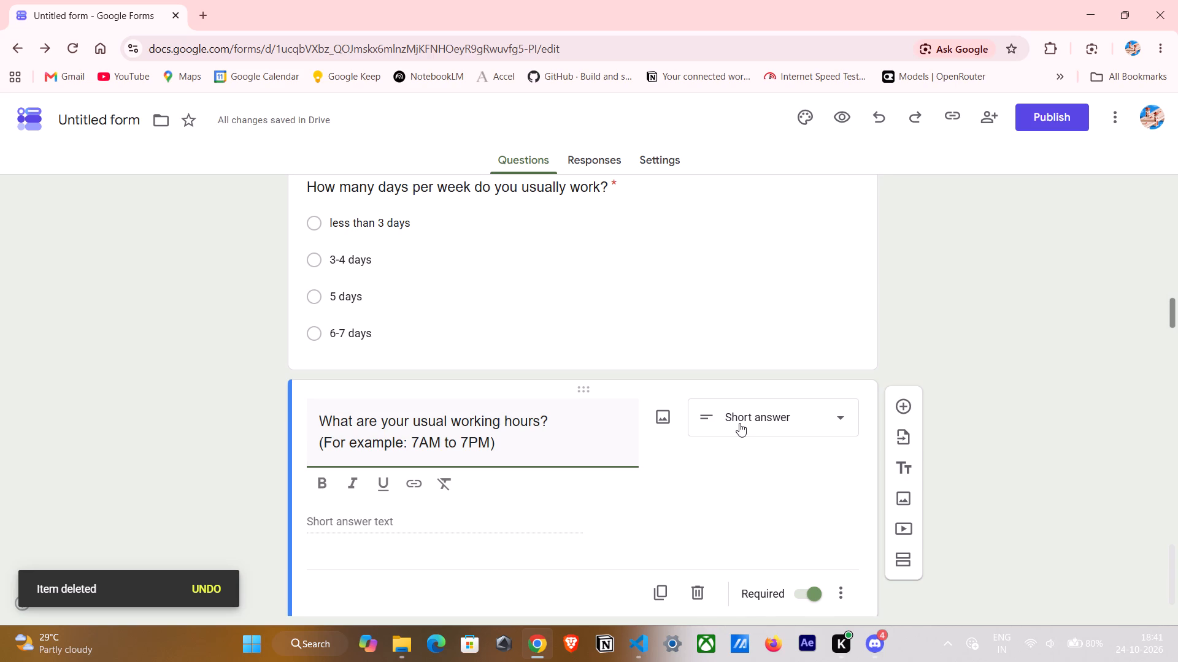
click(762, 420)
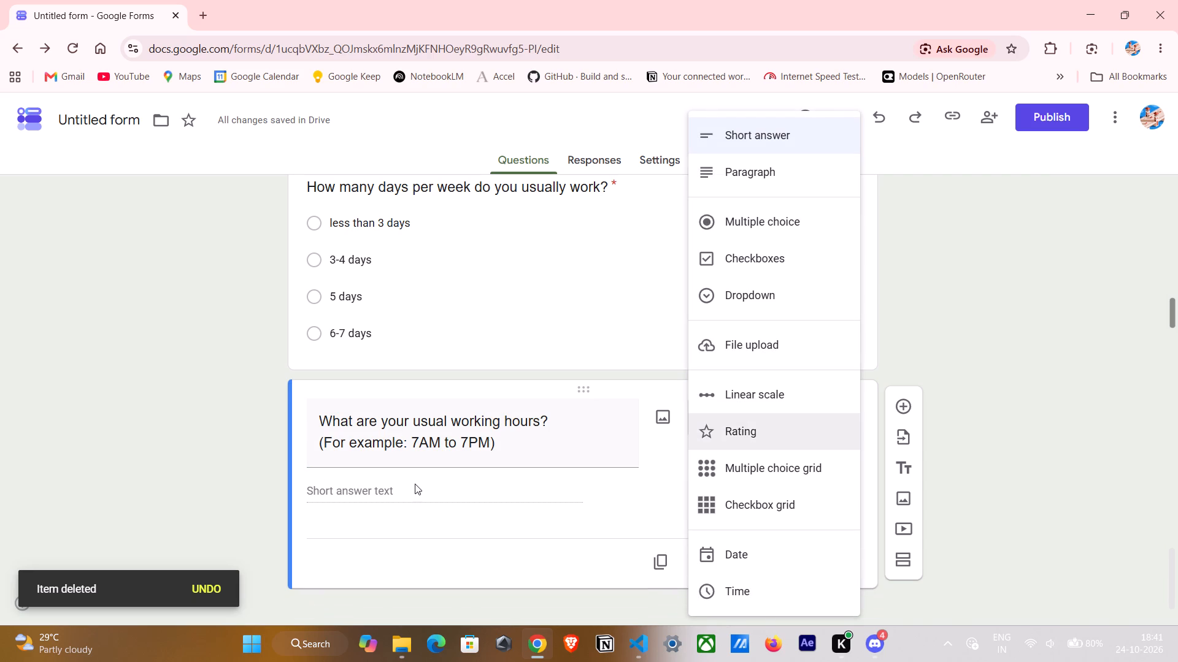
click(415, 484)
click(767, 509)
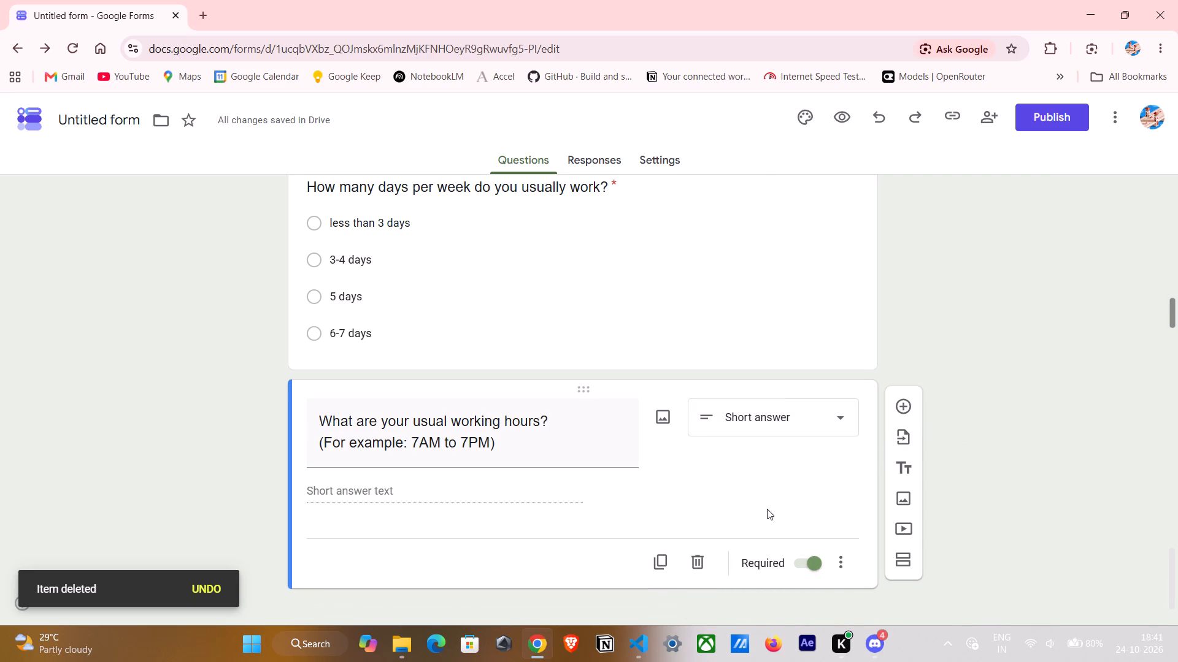
Add a new blank question below the usual working hours question.
click(899, 401)
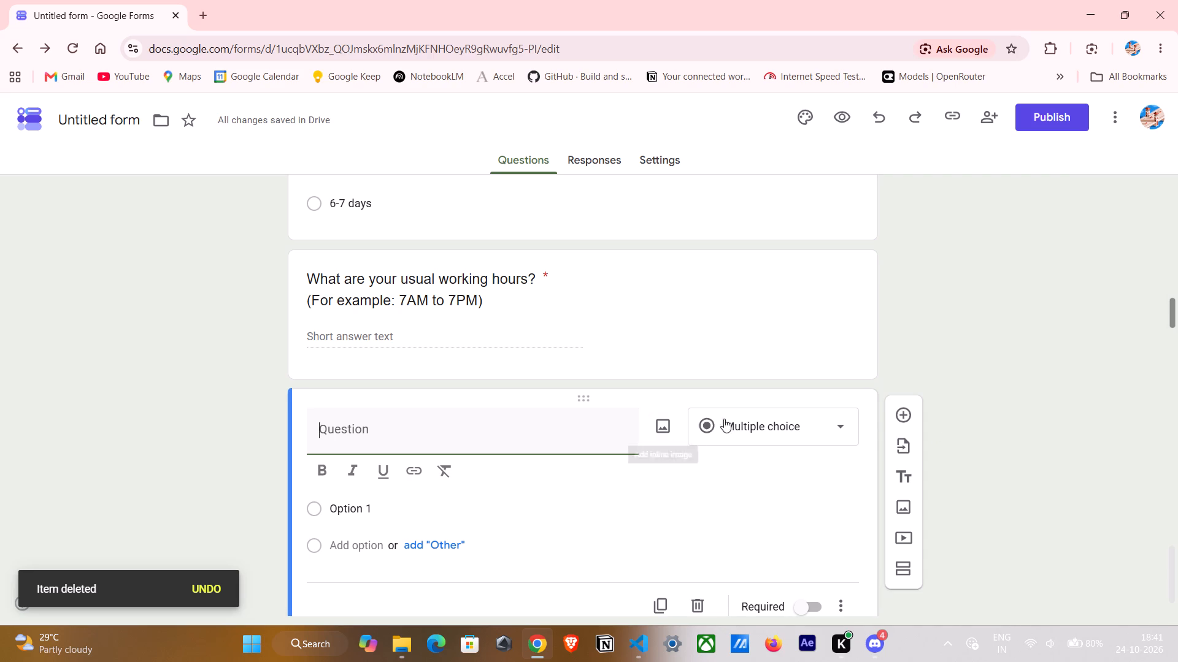
click(517, 424)
click(363, 424)
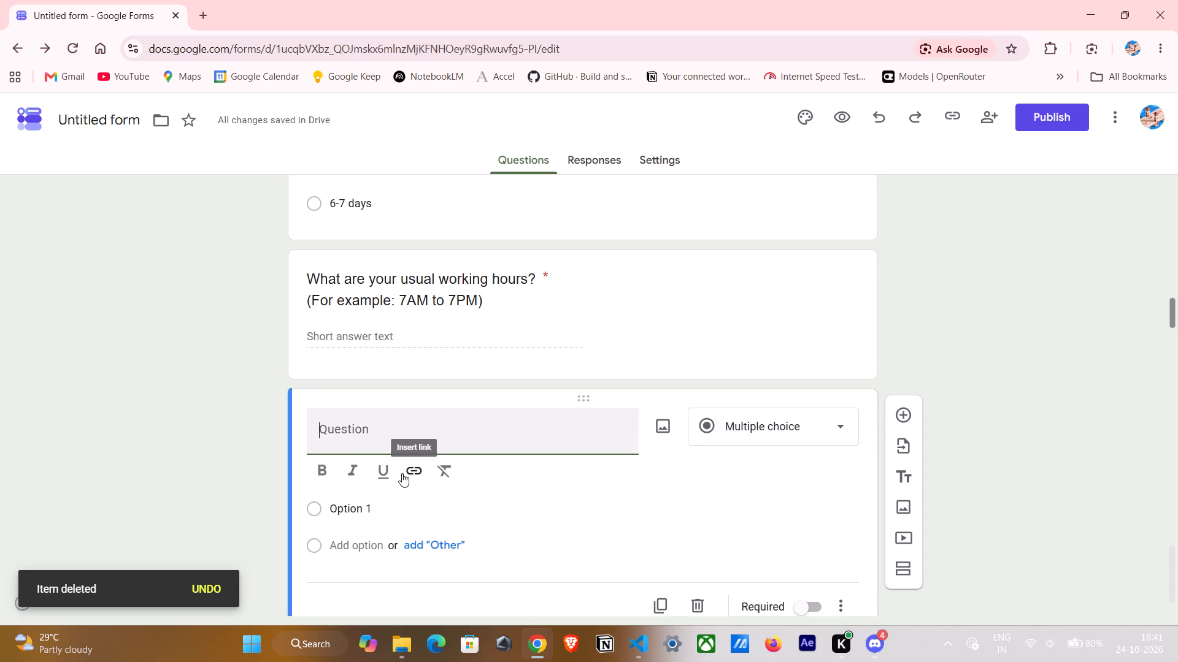
right_click(320, 433)
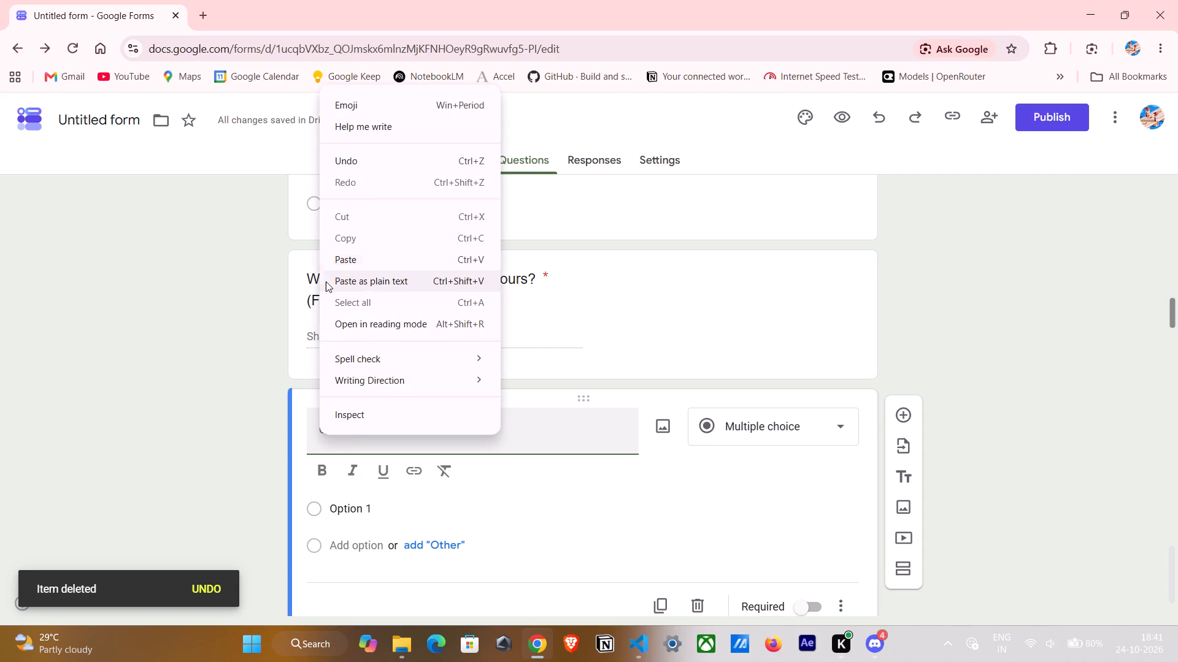
click(204, 319)
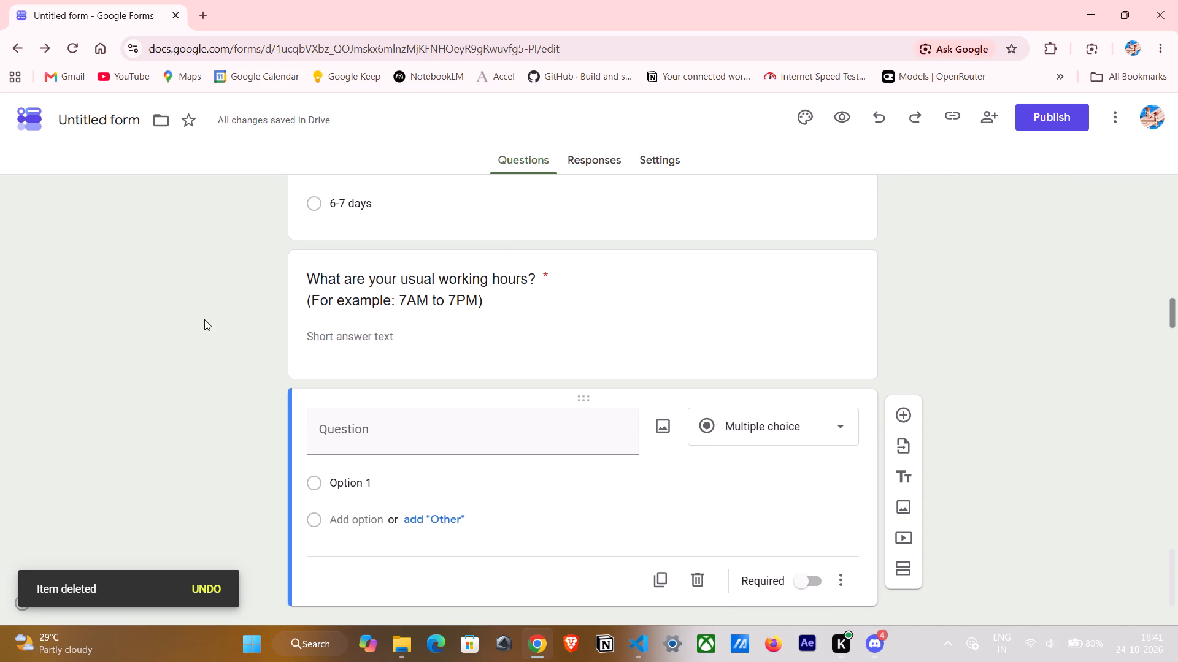
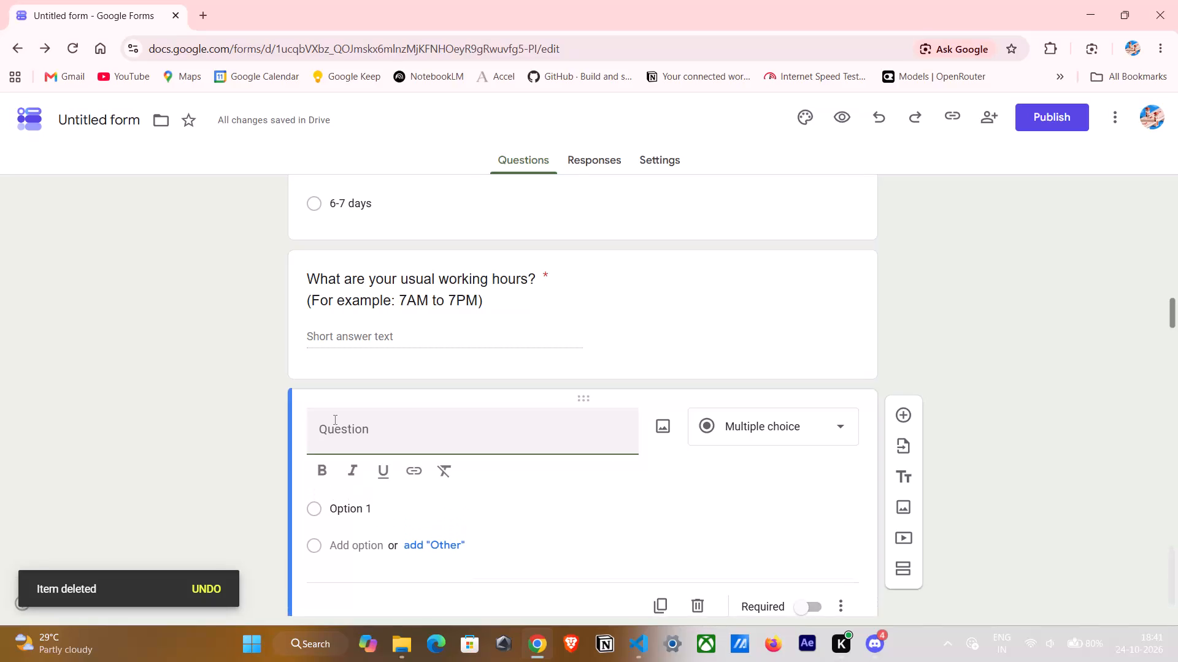
Title the new blank question "On average, how many hours do you sleep in a 24 hour period?".
text(On average)
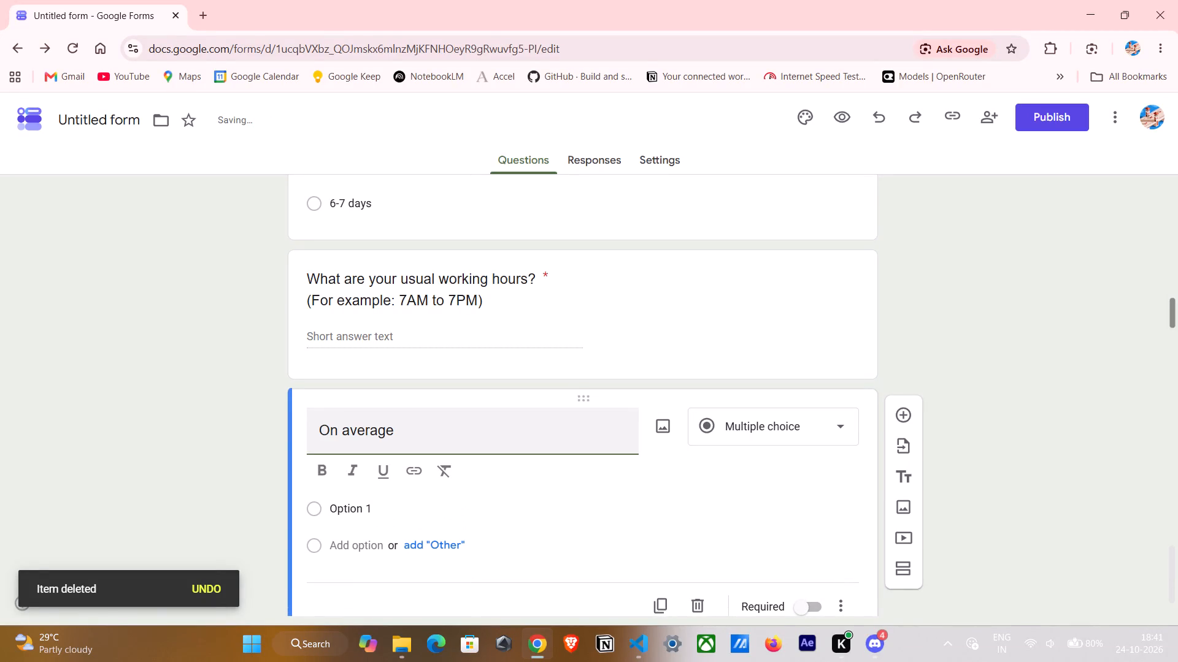
text(, how many)
key(space)
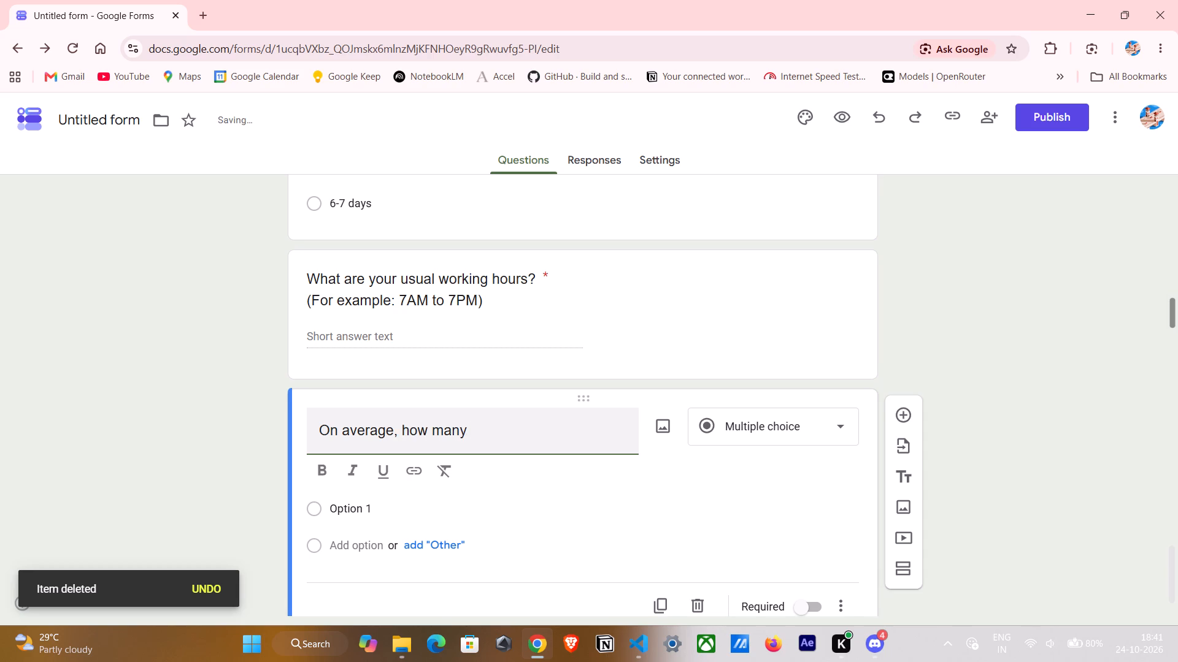
text(hours)
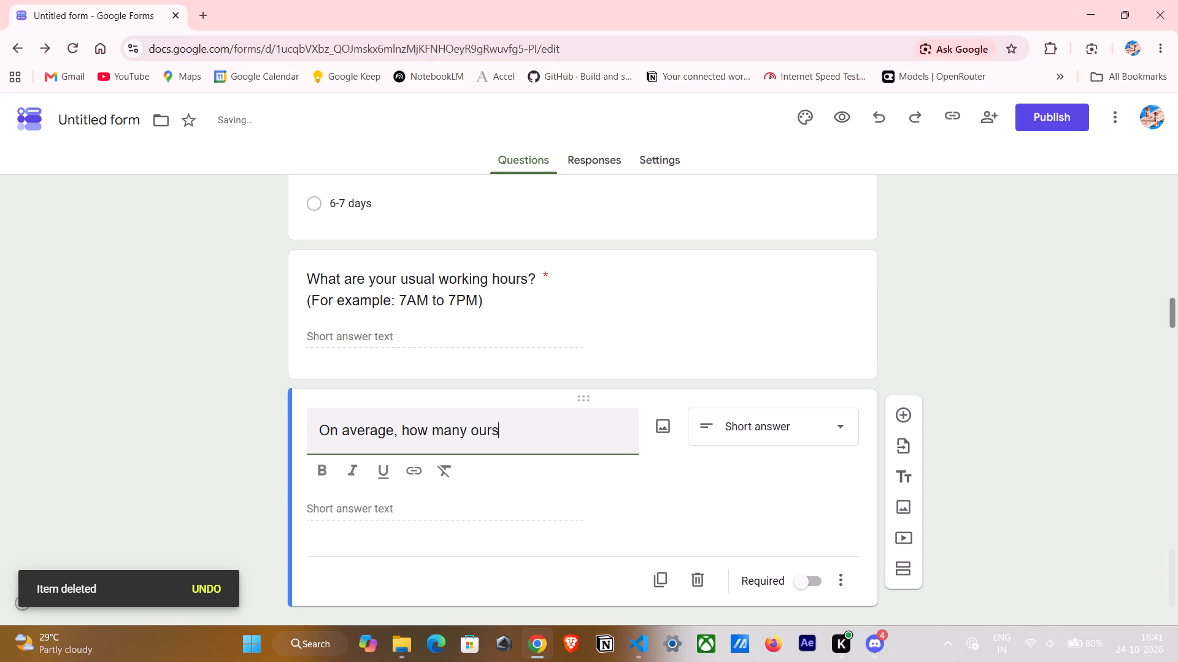
key(BackSpace)
key(BackSpace)
key(BackSpace)
key(BackSpace)
text(hours)
key(space)
text(do you)
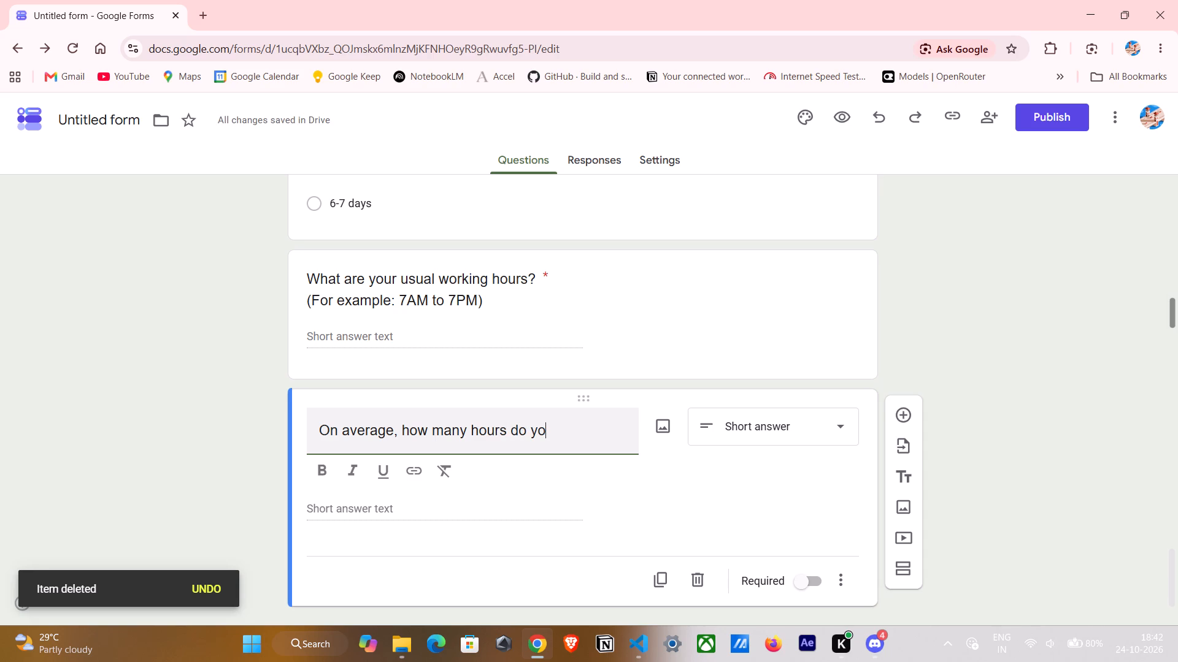
key(space)
text(sleep in)
key(space)
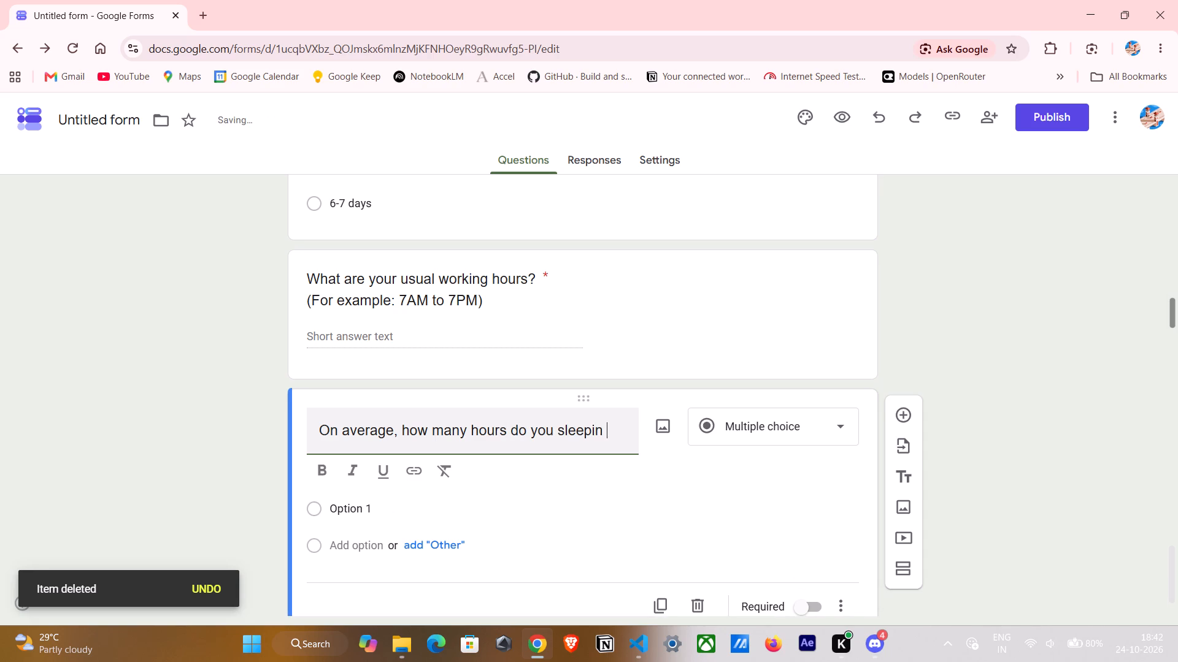
key(BackSpace)
key(BackSpace)
key(BackSpace)
key(space)
text(in a)
key(space)
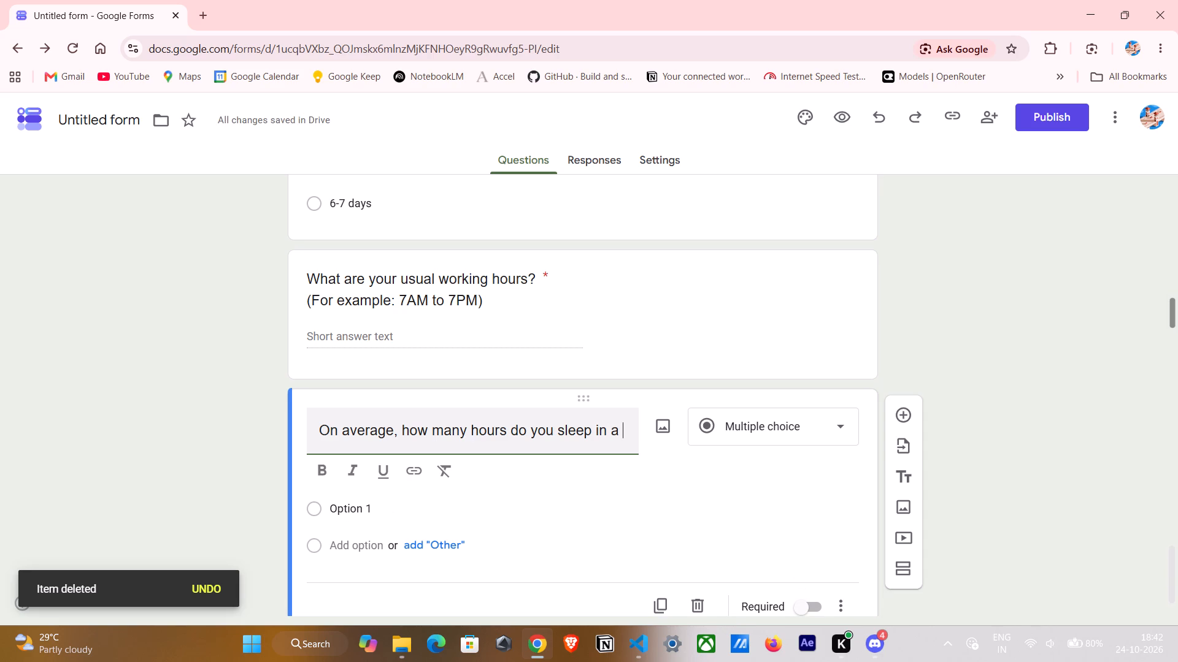
text(24)
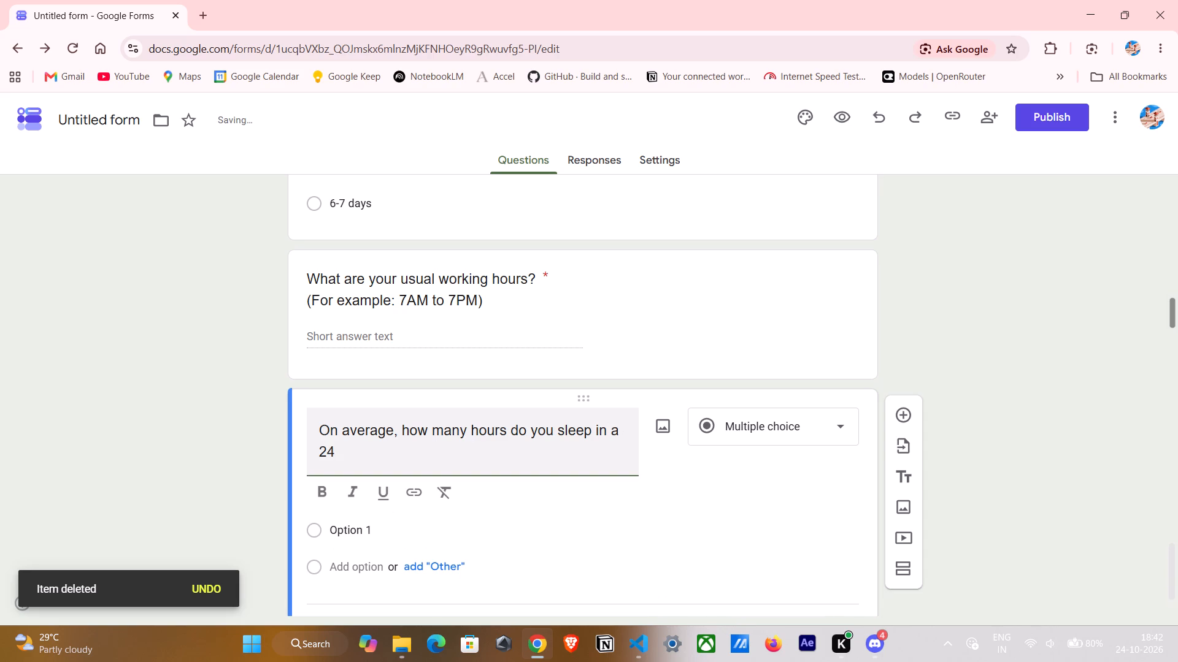
key(h)
key(BackSpace)
key(space)
text(hour)
key(space)
text(perioa)
key(BackSpace)
key(d)
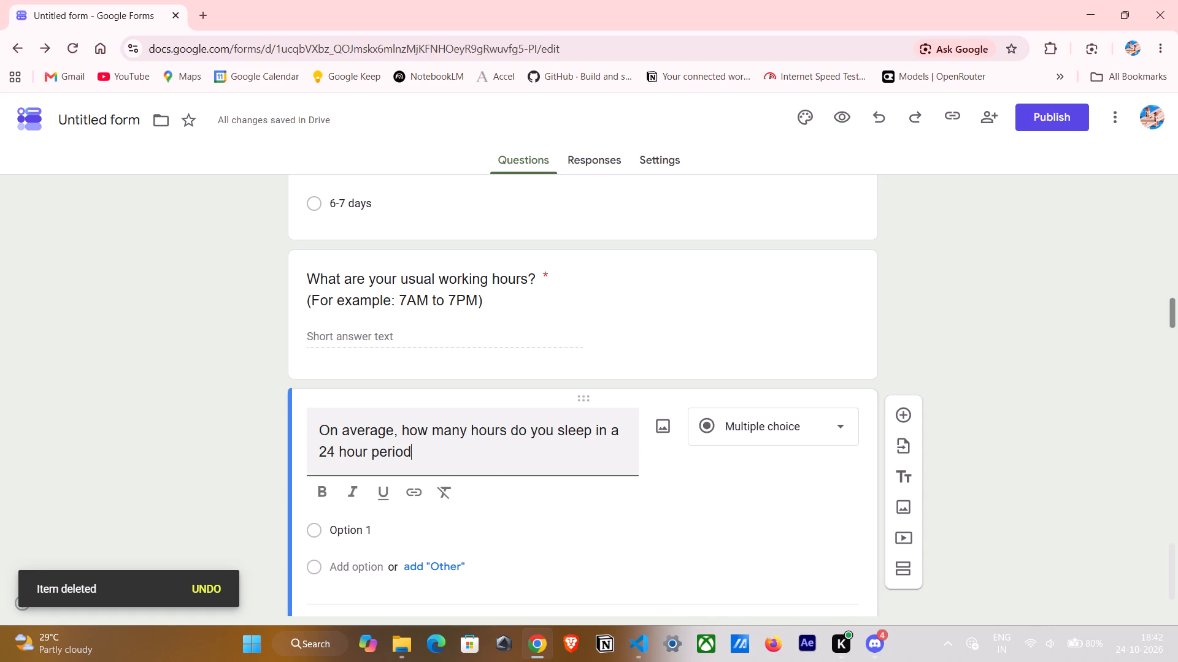
key(shift+question)
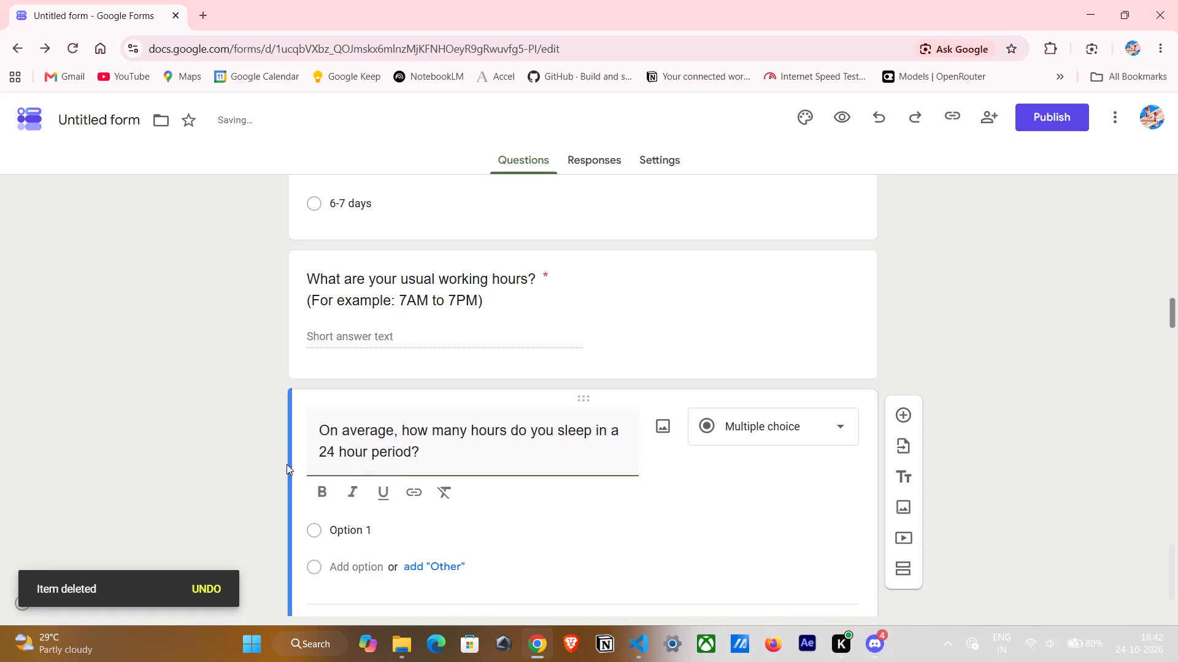
Enter "less than 4 hours" and "4-5 hours" as the first two options of the sleep hours question.
click(364, 531)
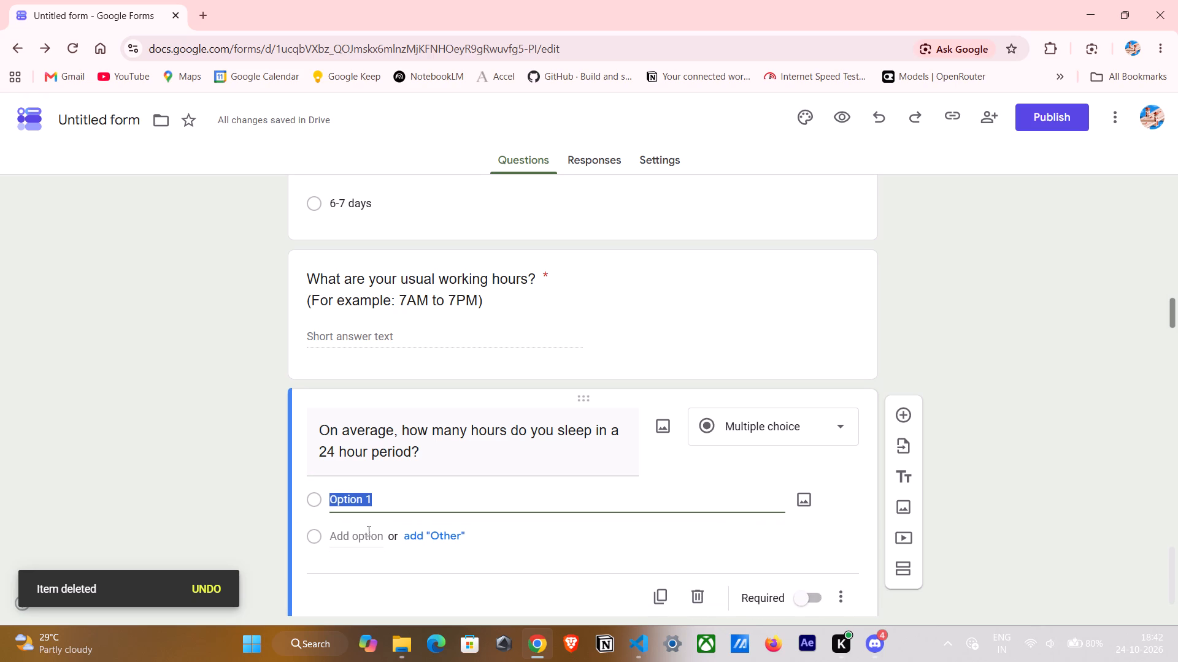
text(less)
key(space)
text(than 4 hours)
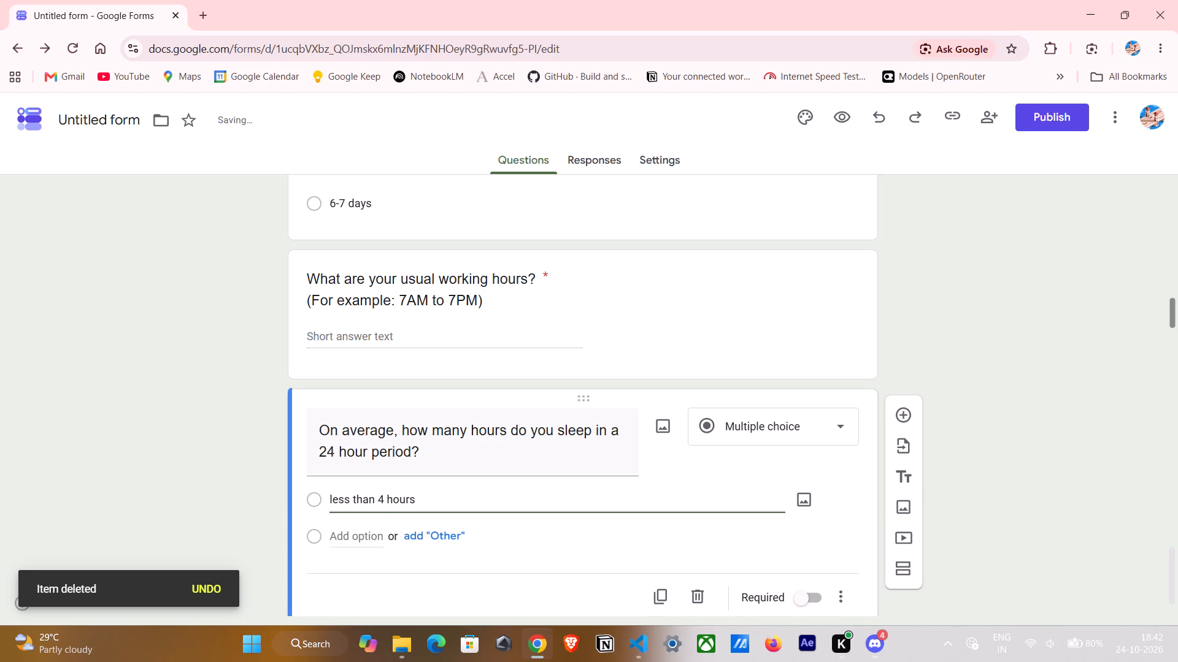
click(370, 535)
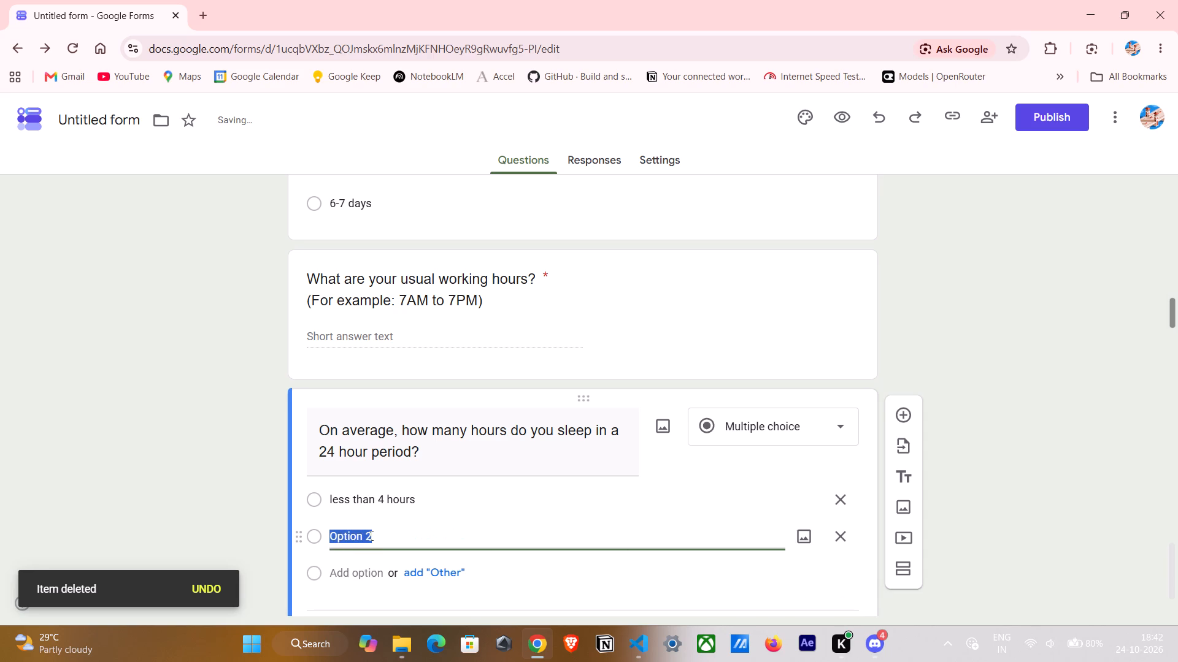
key(4)
text(-5)
key(space)
text(hours)
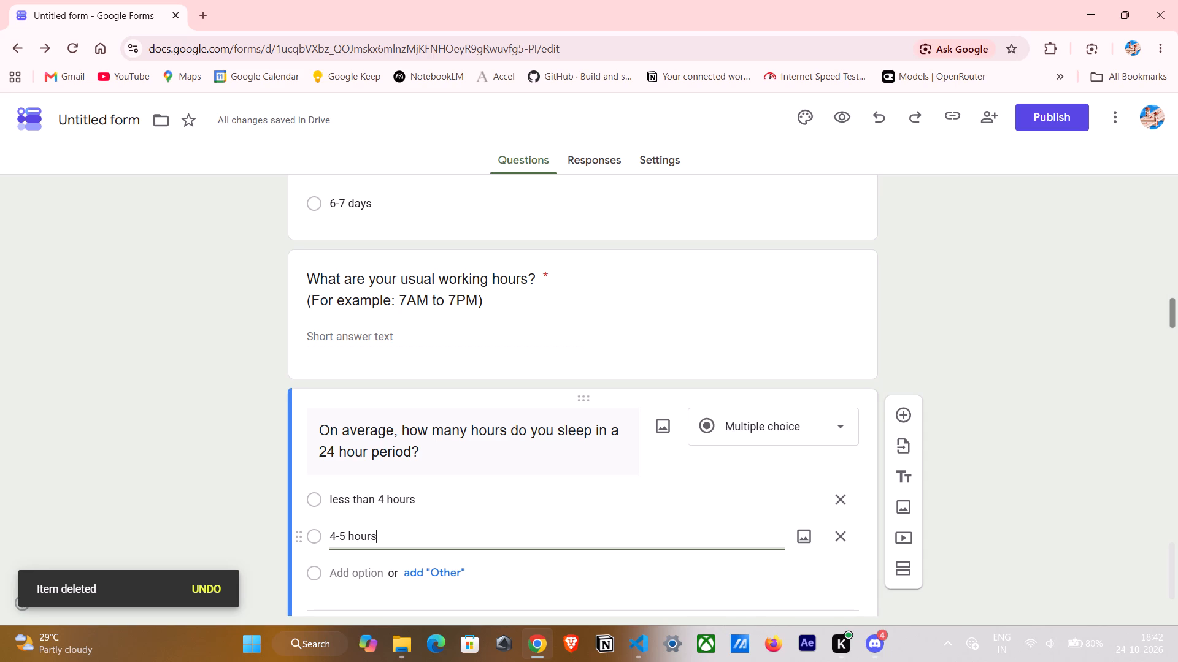
Add the options "6-7 hours", "8-9 hours" and "more than 9 hours" to the sleep hours question.
click(361, 567)
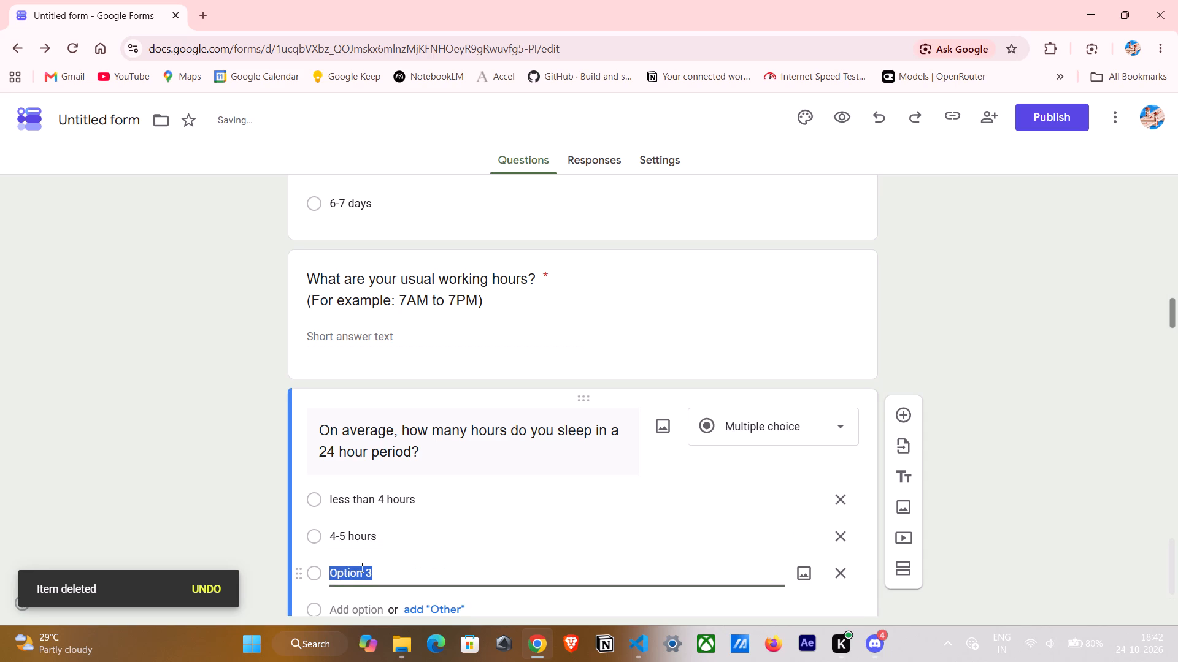
text(6-7)
key(space)
text(hours)
key(Return)
text(8-9)
key(space)
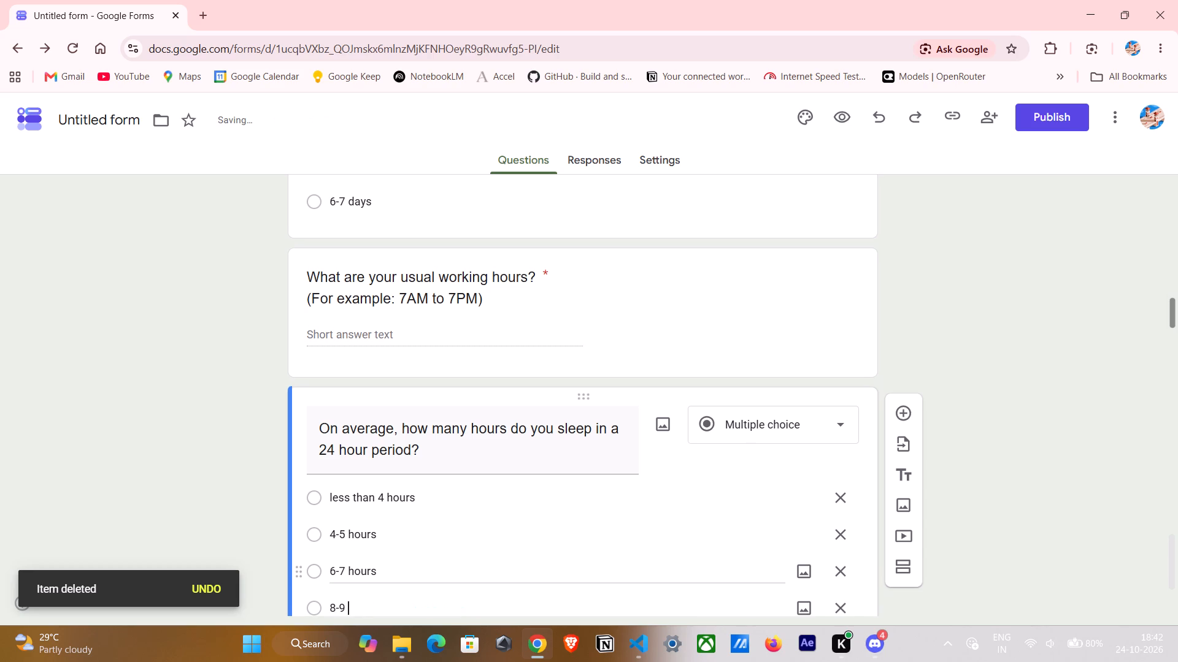
text(hours)
key(Return)
text(more than 9)
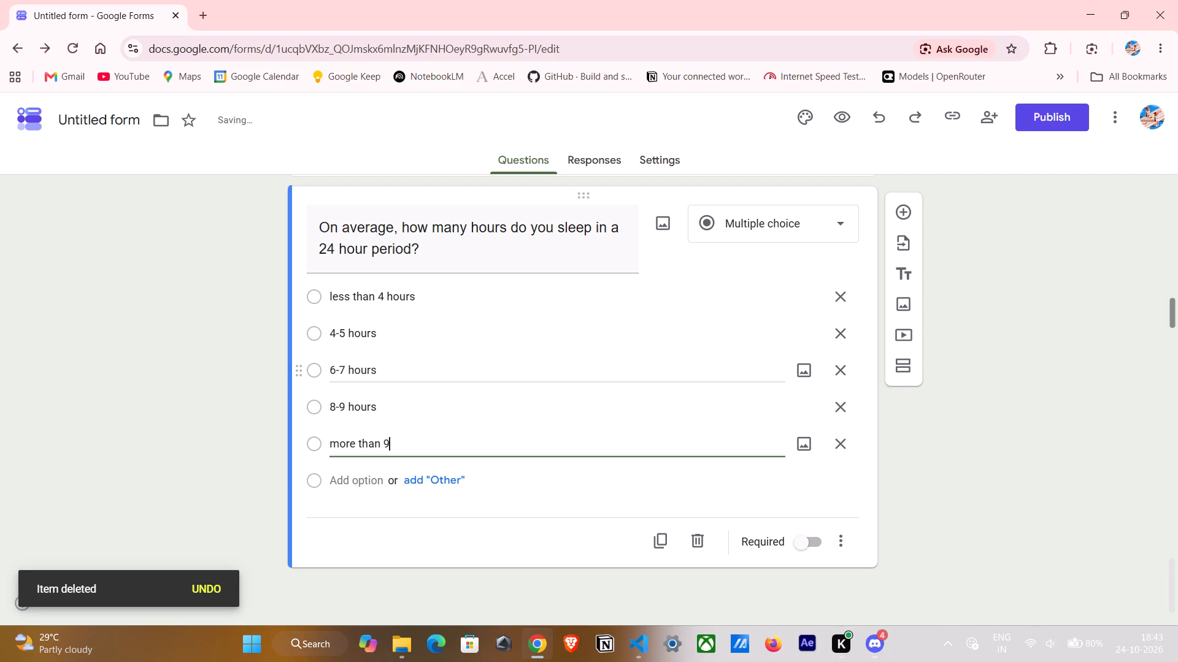
key(space)
text(hours)
Review the preceding questions on working hours, weekly working days, shift pattern duration and current work shift.
scroll(426, 539, up, 3)
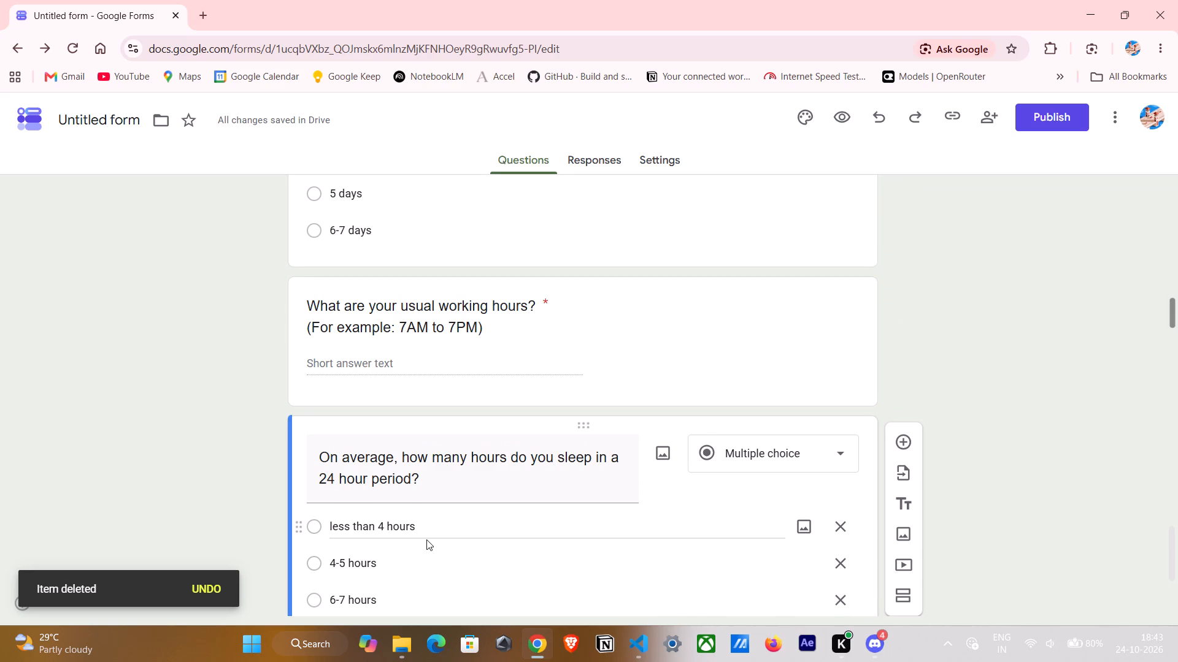
scroll(426, 539, up, 3)
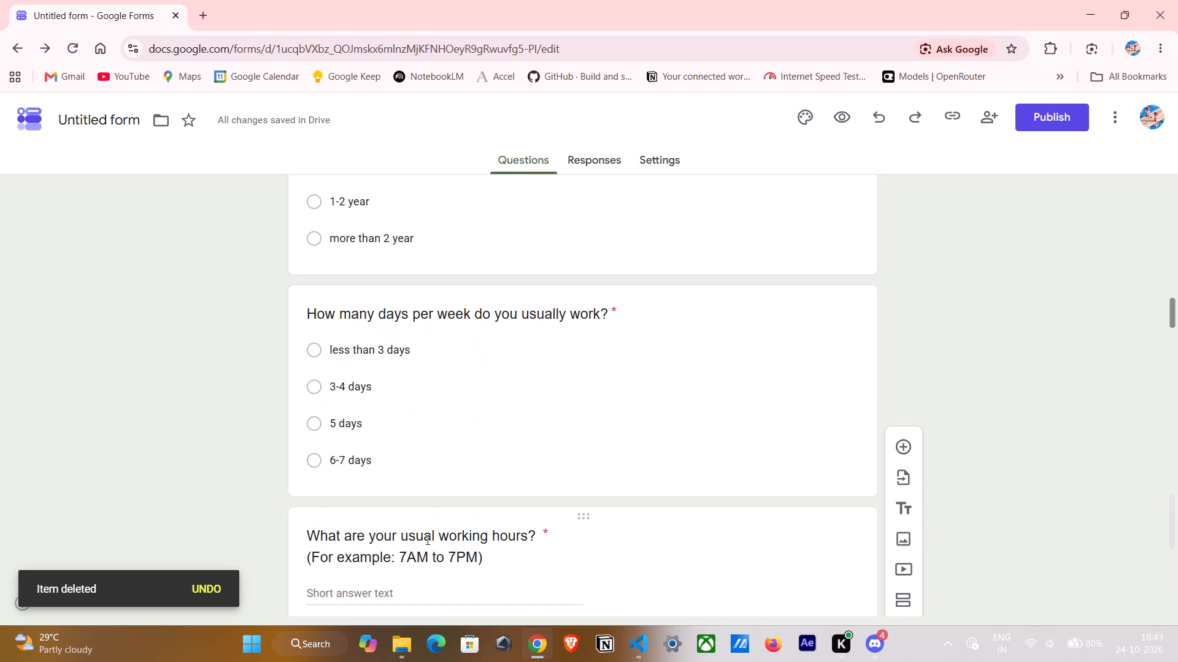
scroll(426, 539, up, 3)
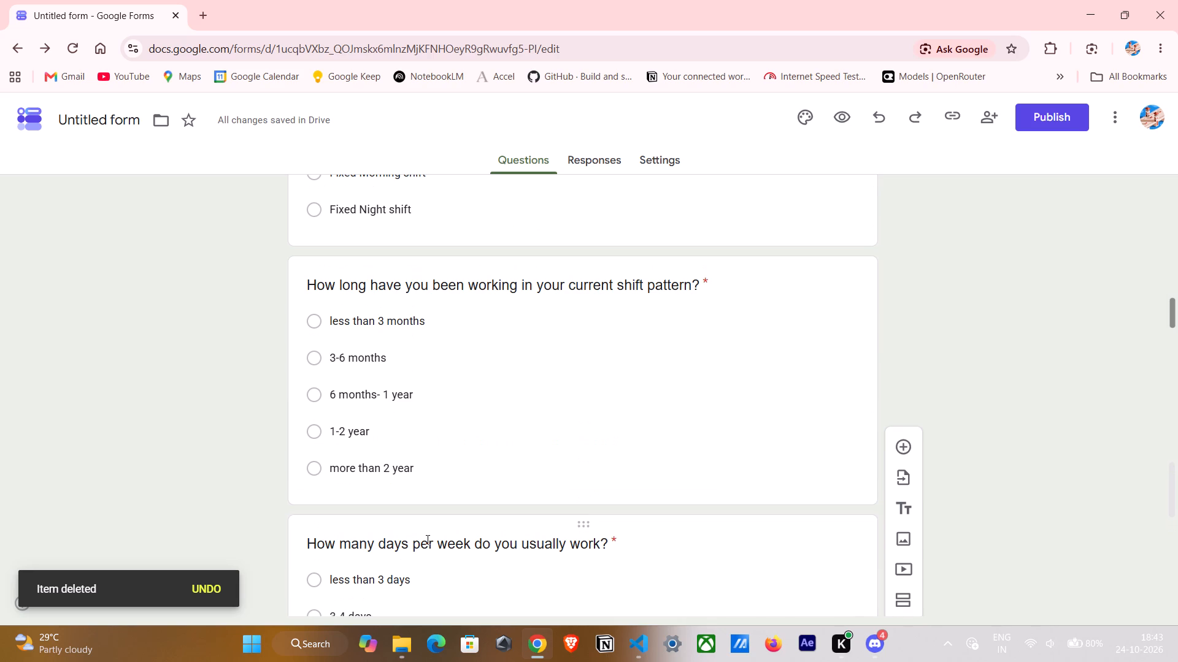
scroll(426, 539, up, 2)
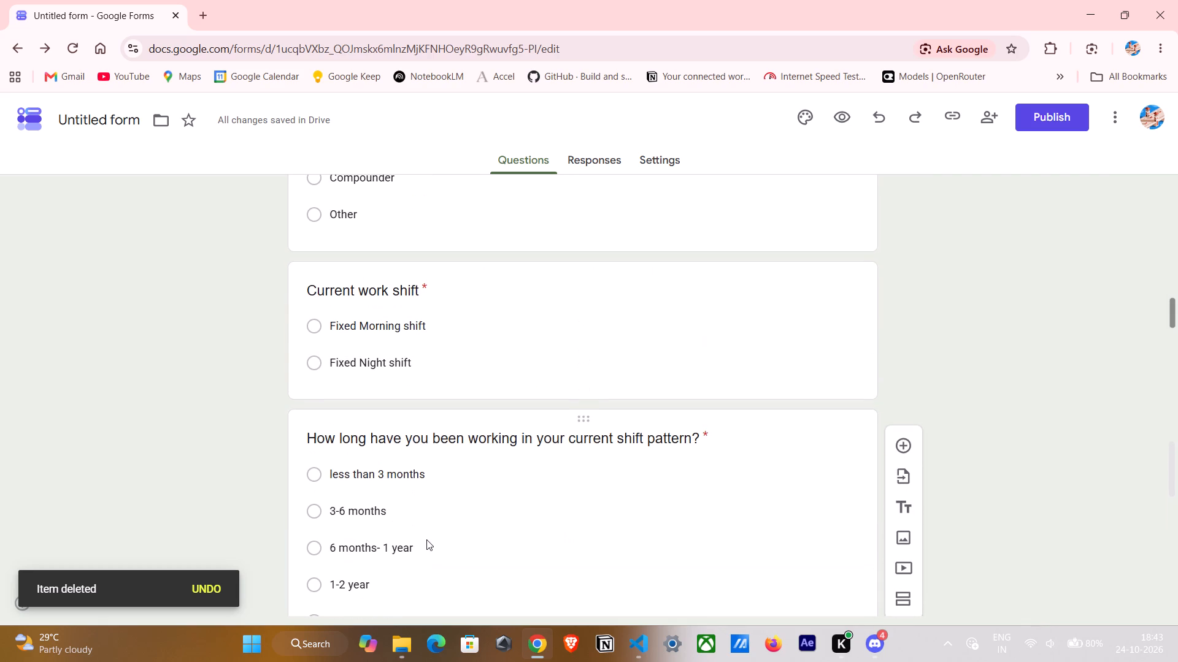
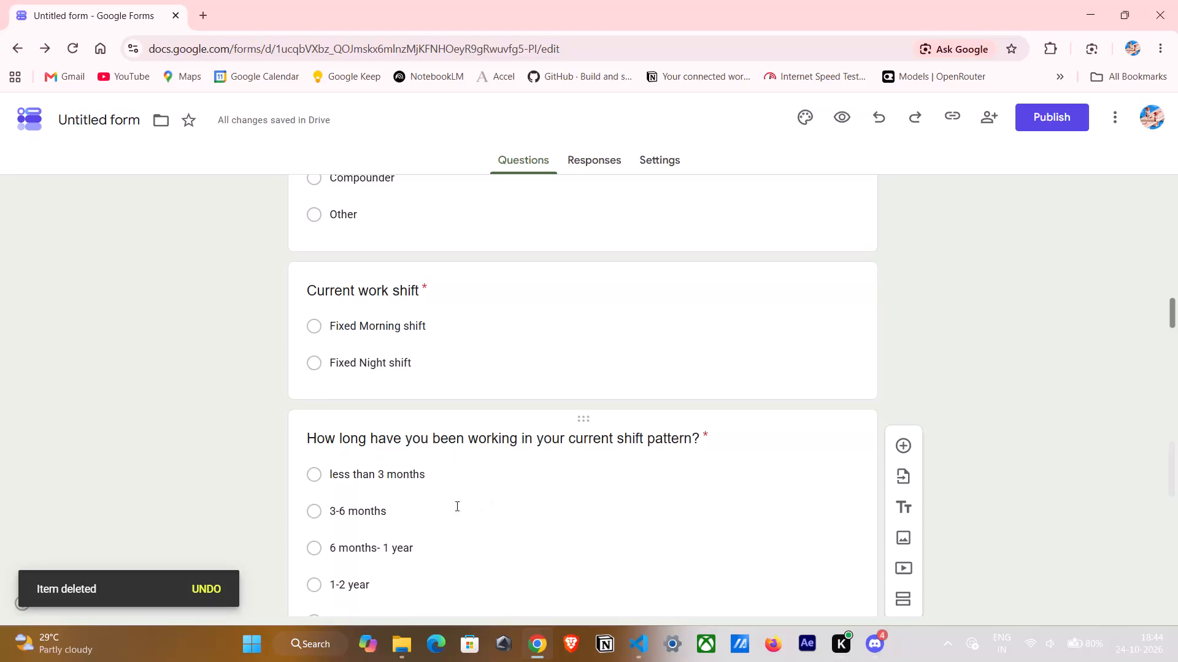
Make the question about average sleep hours in a 24 hour period required.
scroll(489, 530, down, 3)
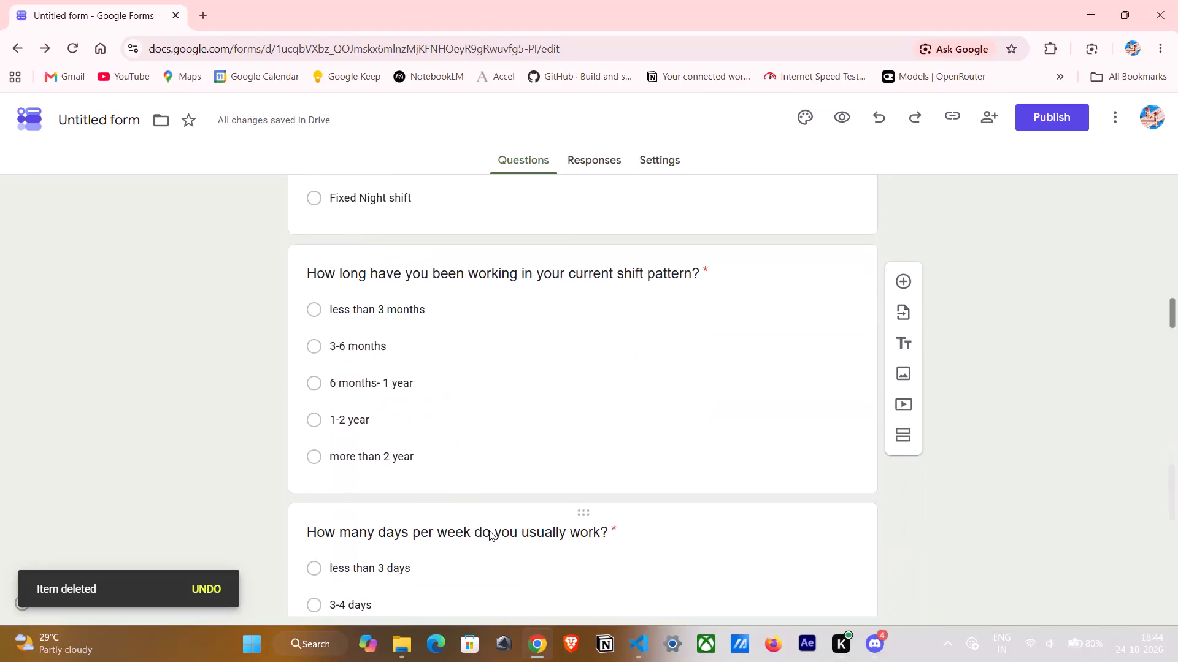
scroll(474, 479, down, 2)
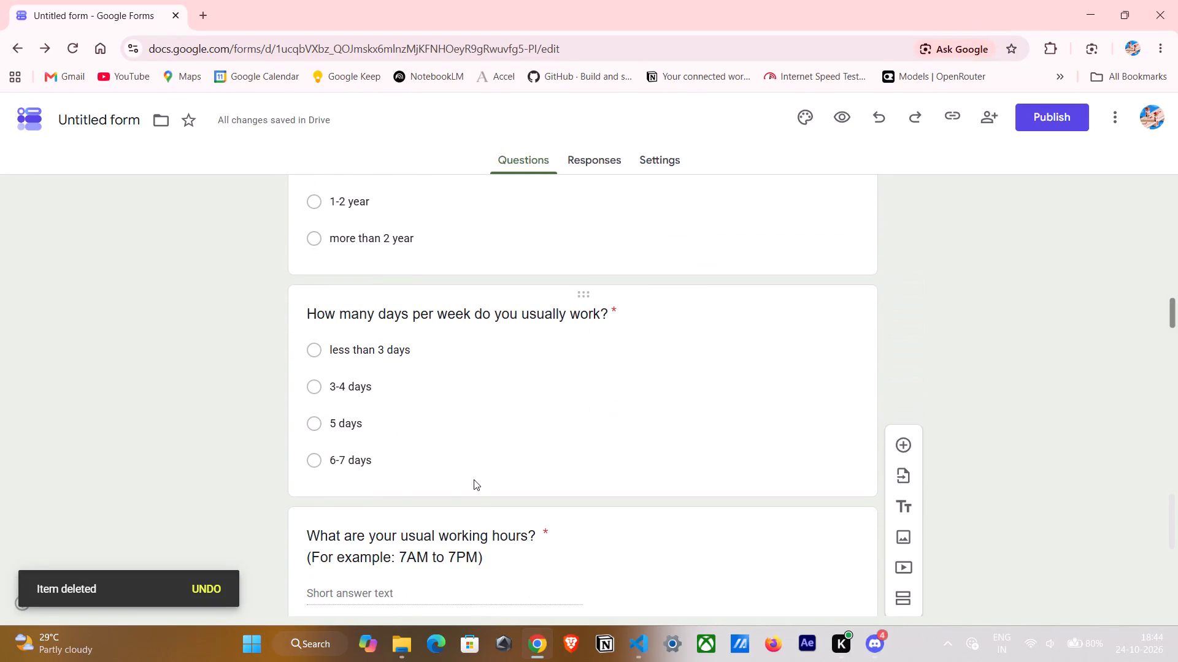
scroll(474, 479, down, 10)
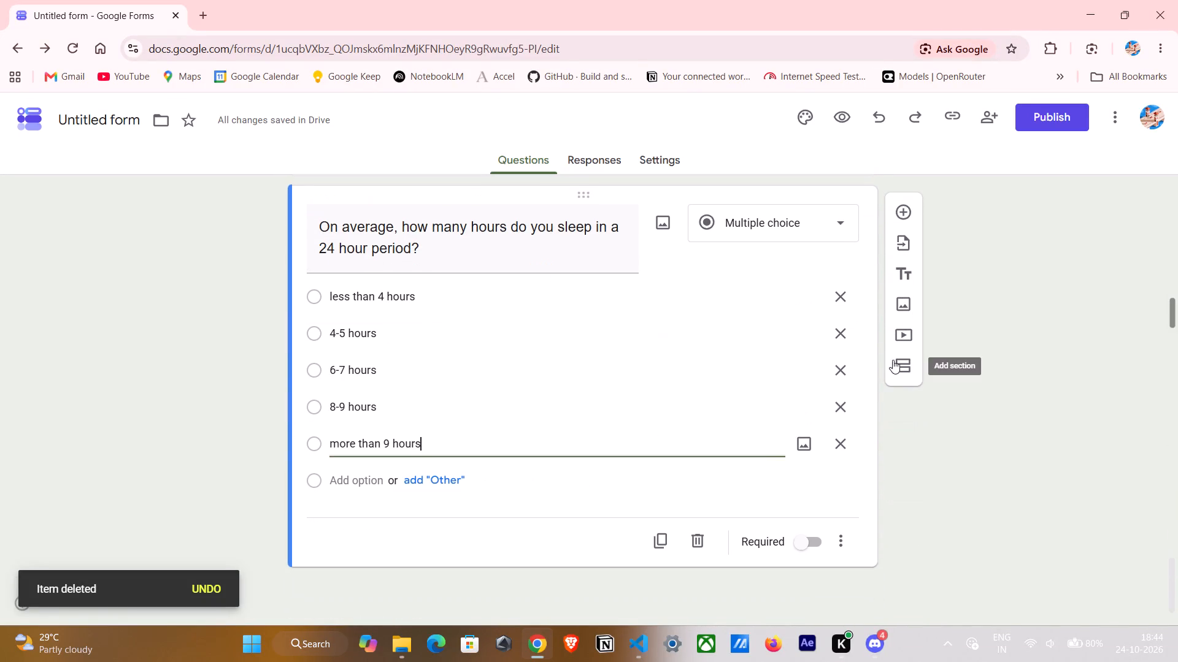
click(808, 543)
Add a new section directly after the question about usual working hours.
scroll(808, 543, up, 4)
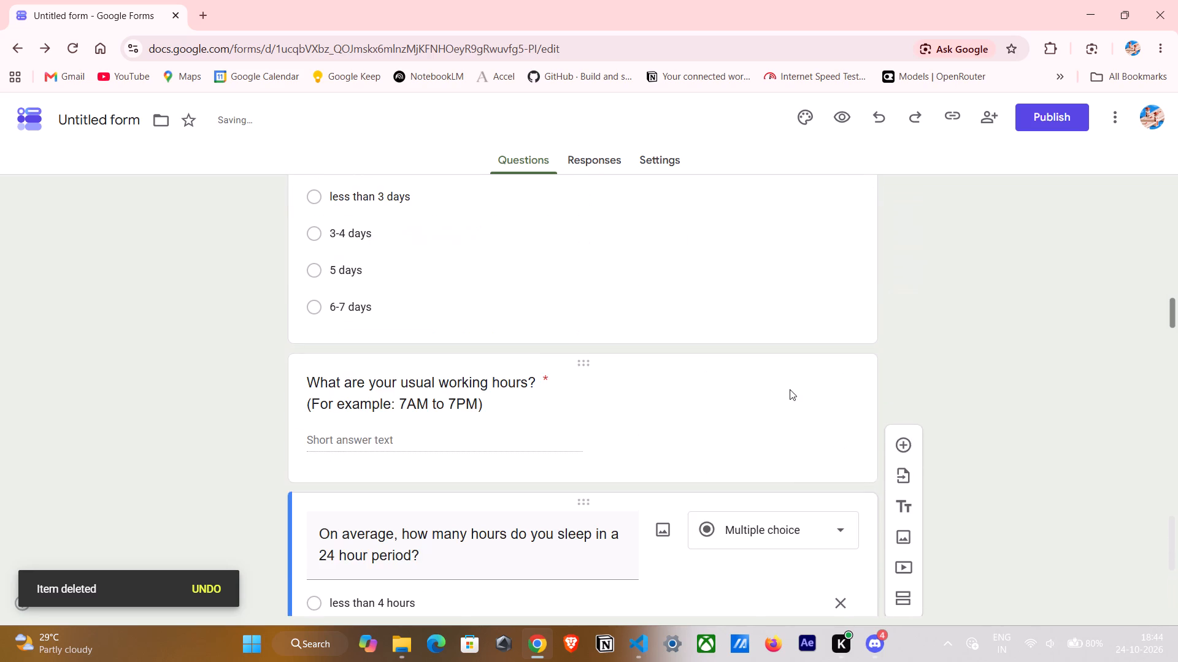
click(790, 389)
scroll(798, 460, down, 5)
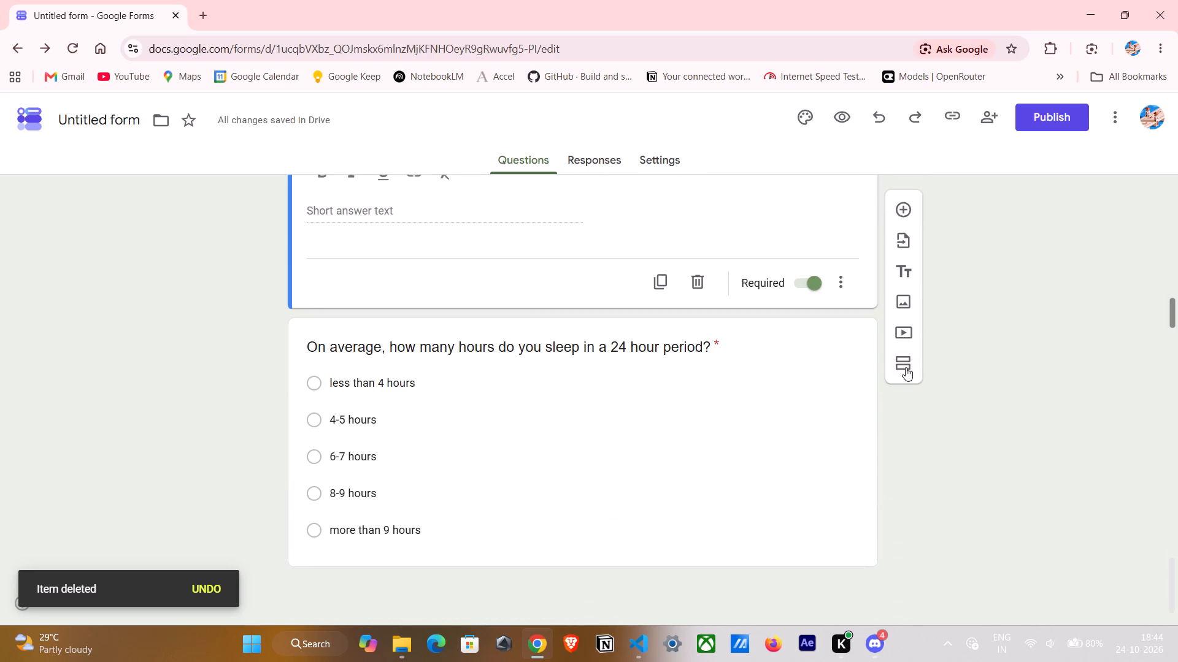
click(906, 367)
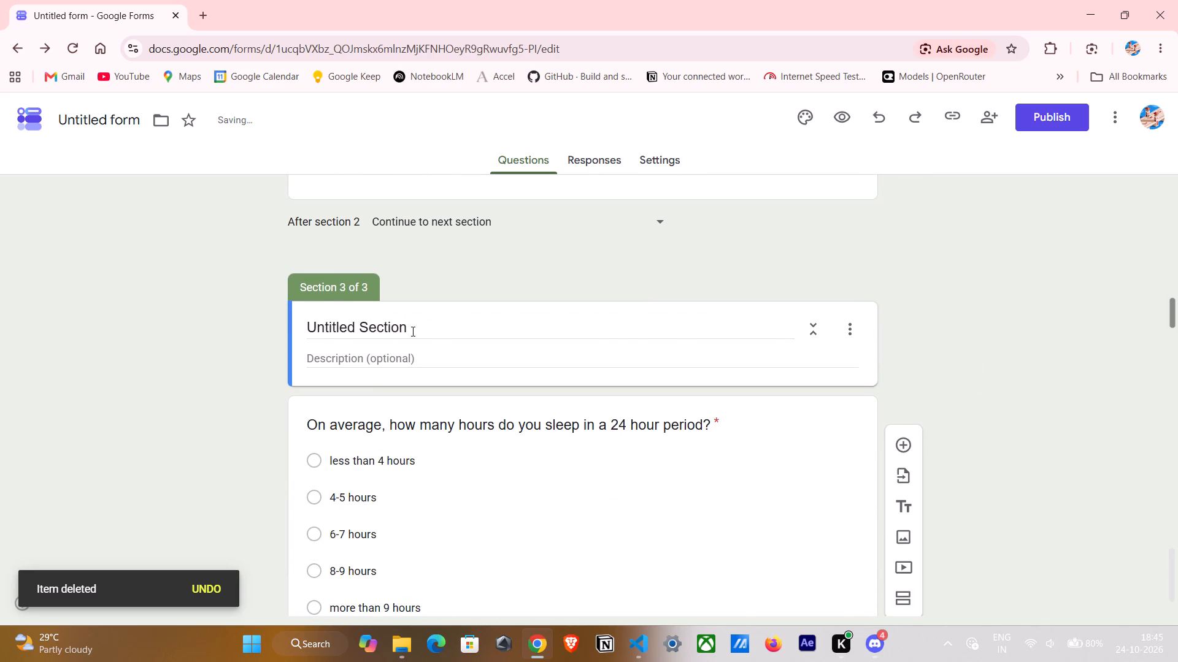
Replace the new section's default title with "SECTION 1" in bold.
click(363, 294)
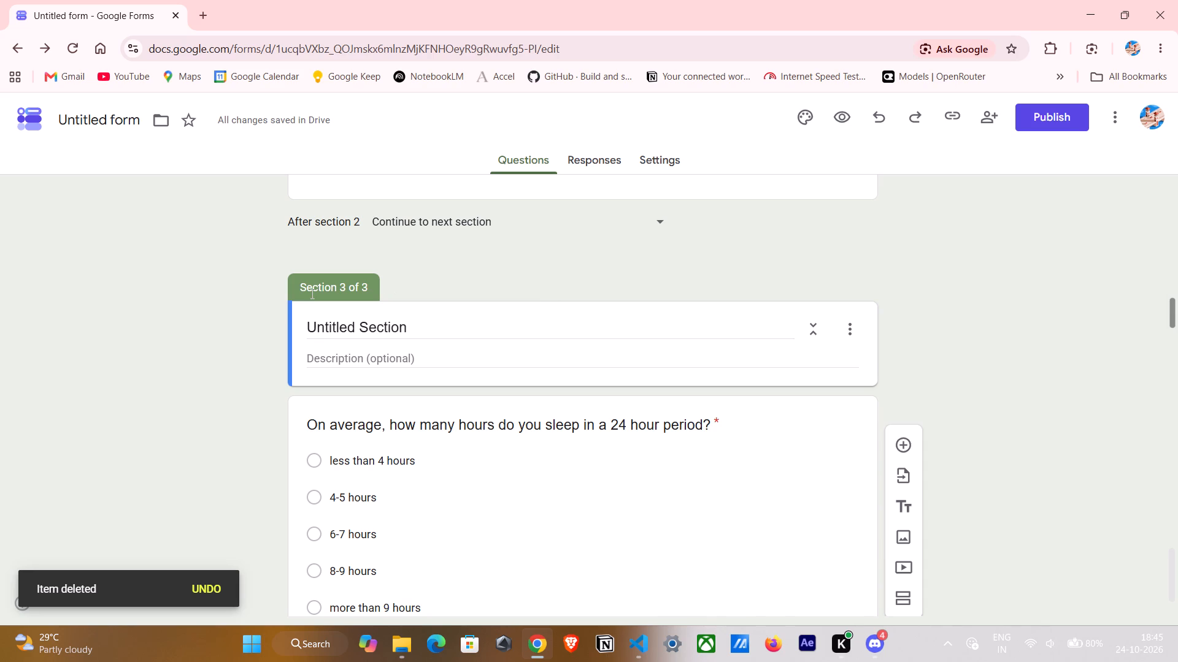
click(437, 330)
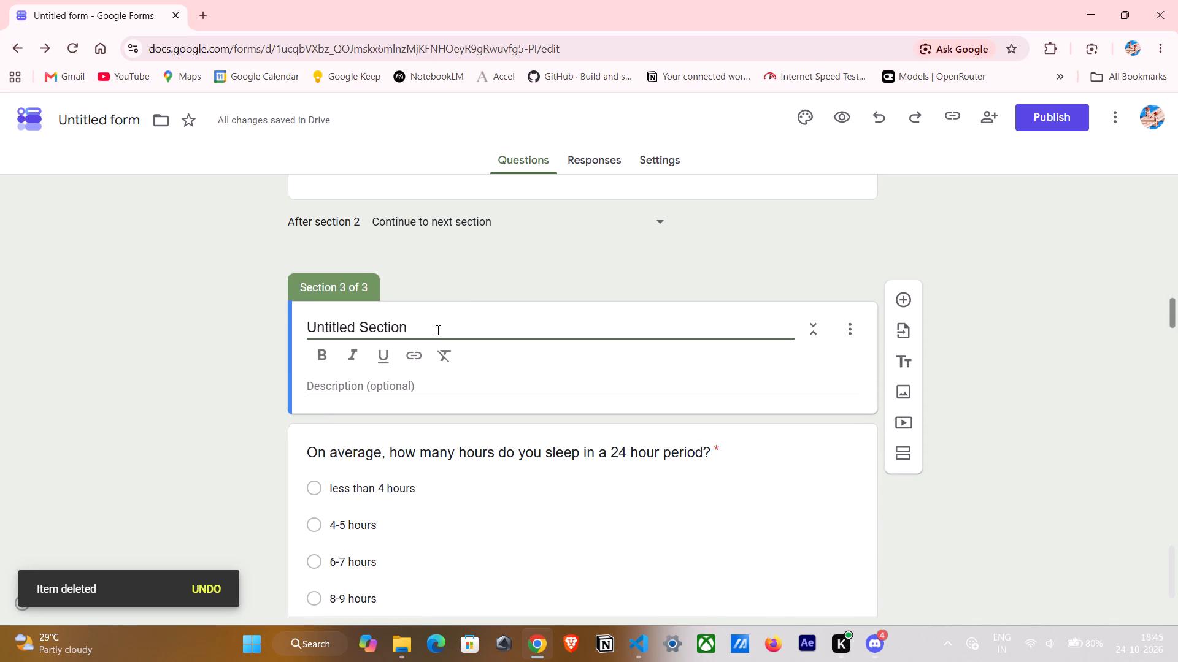
key(BackSpace)
key(BackSpace)
key(BackSpace)
key(BackSpace)
key(BackSpace)
key(BackSpace)
key(BackSpace)
key(BackSpace)
key(BackSpace)
key(BackSpace)
key(BackSpace)
key(BackSpace)
key(BackSpace)
key(BackSpace)
key(BackSpace)
key(BackSpace)
key(BackSpace)
key(BackSpace)
key(BackSpace)
key(BackSpace)
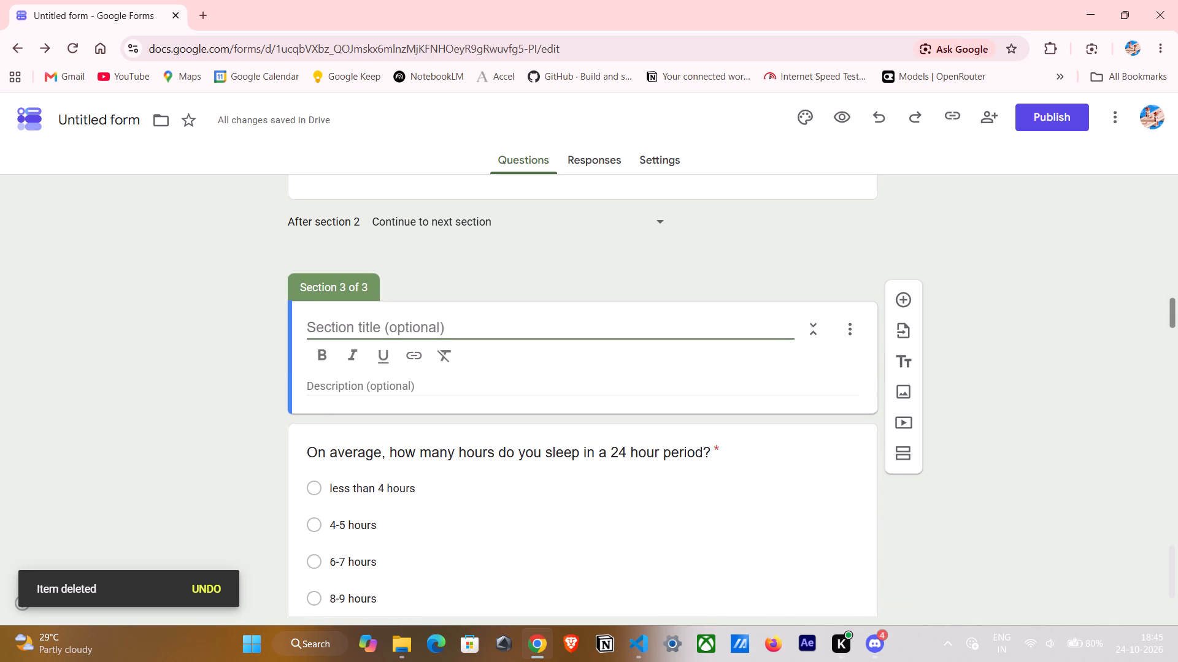
click(325, 350)
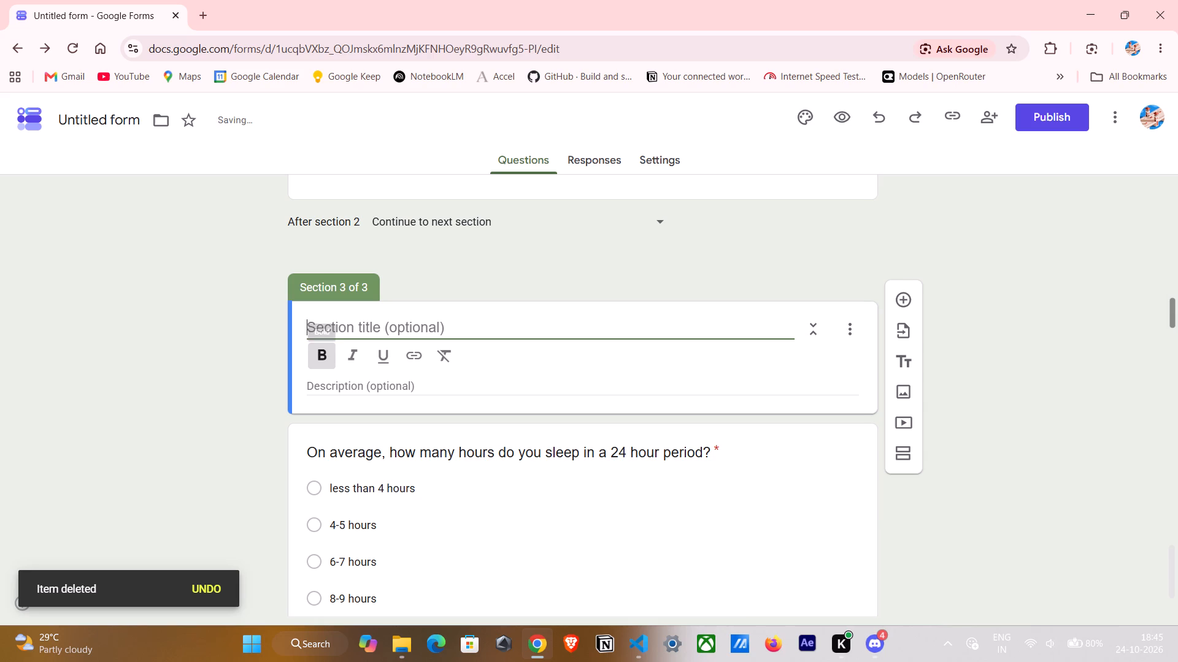
click(354, 328)
text(Se)
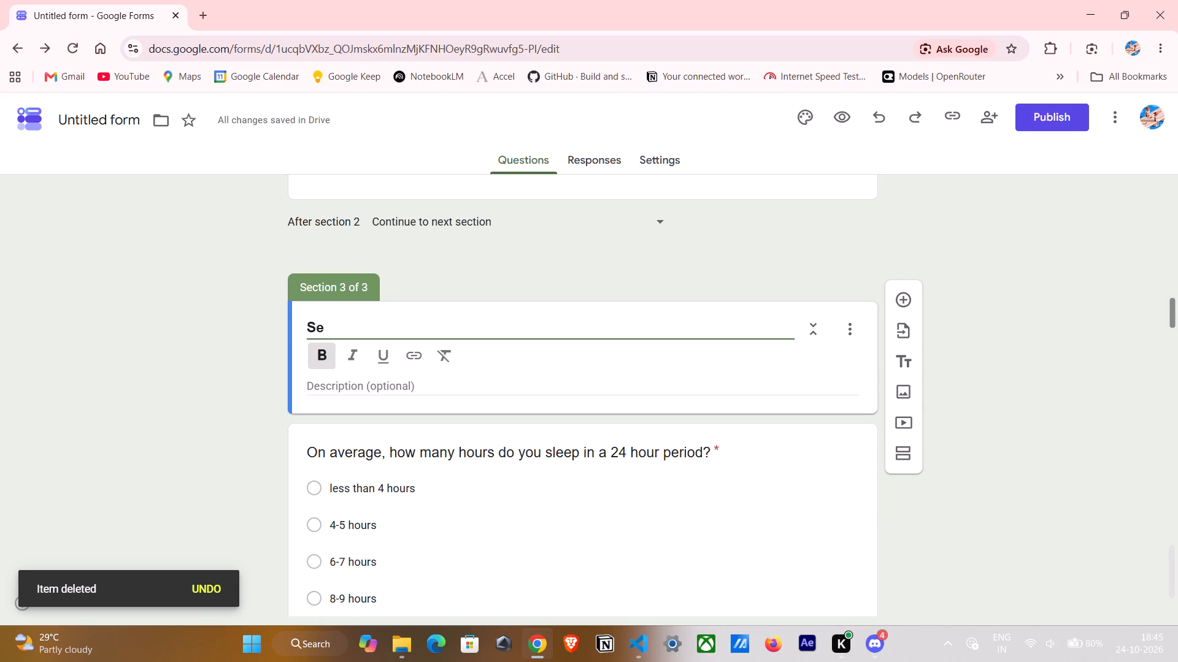
key(BackSpace)
text(ECTION)
key(space)
key(1)
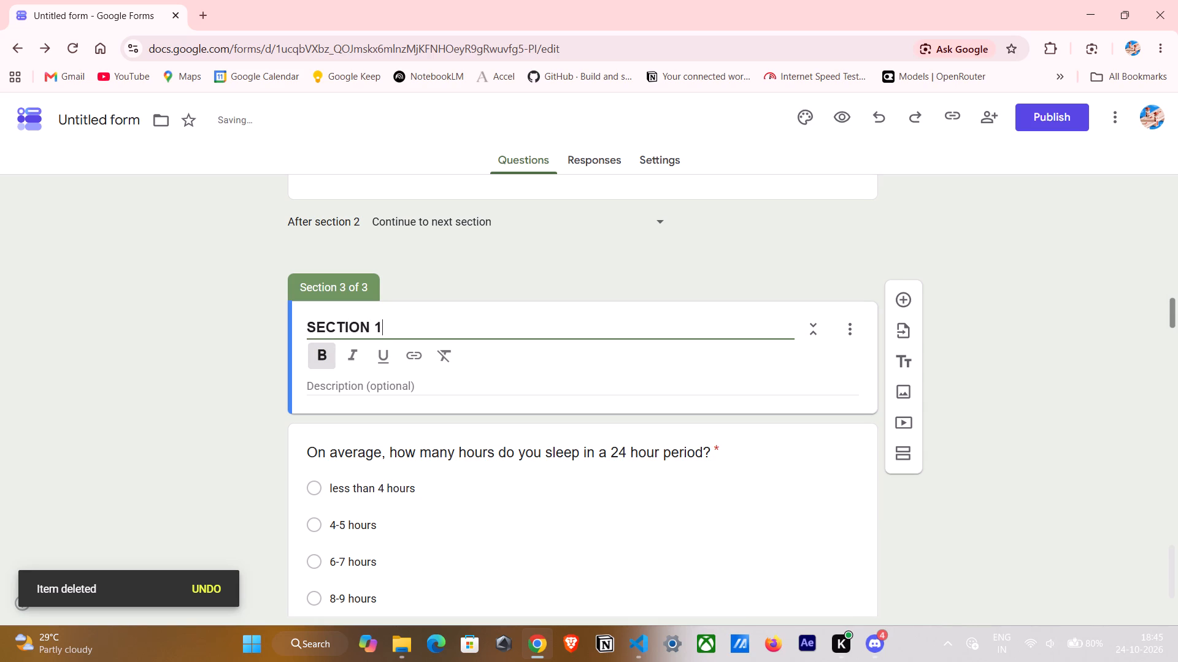
key(space)
Start the SECTION 1 description with the bold label "INSTRUCTIONS:".
click(335, 382)
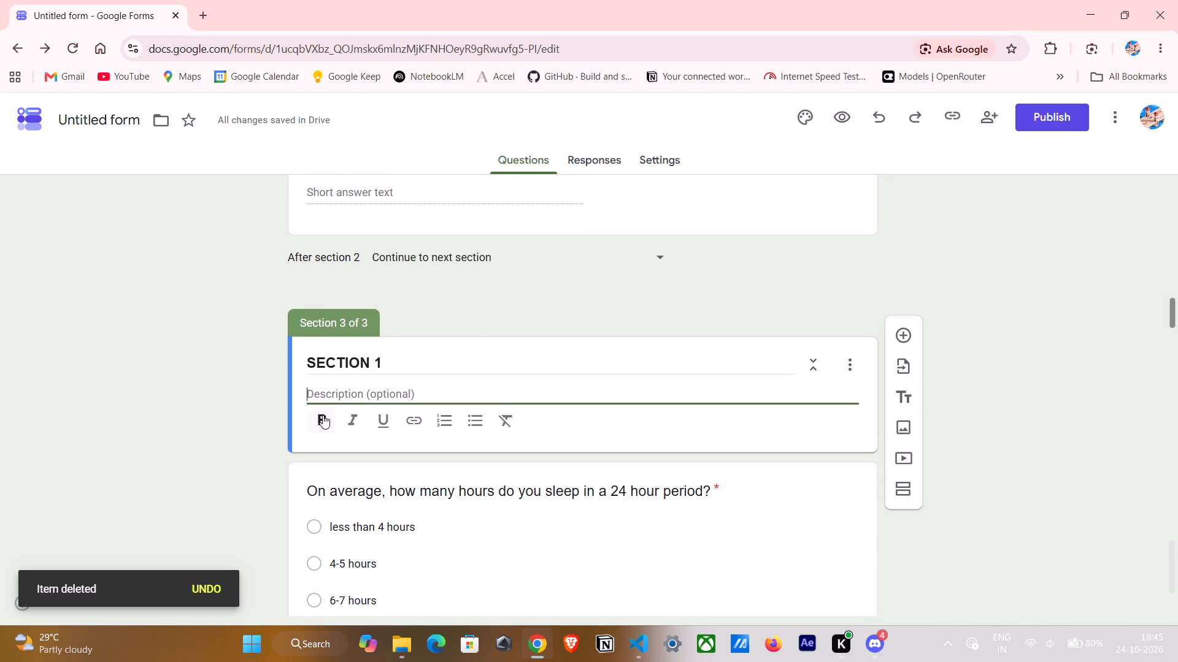
click(323, 416)
click(359, 390)
key(shift+i)
key(n)
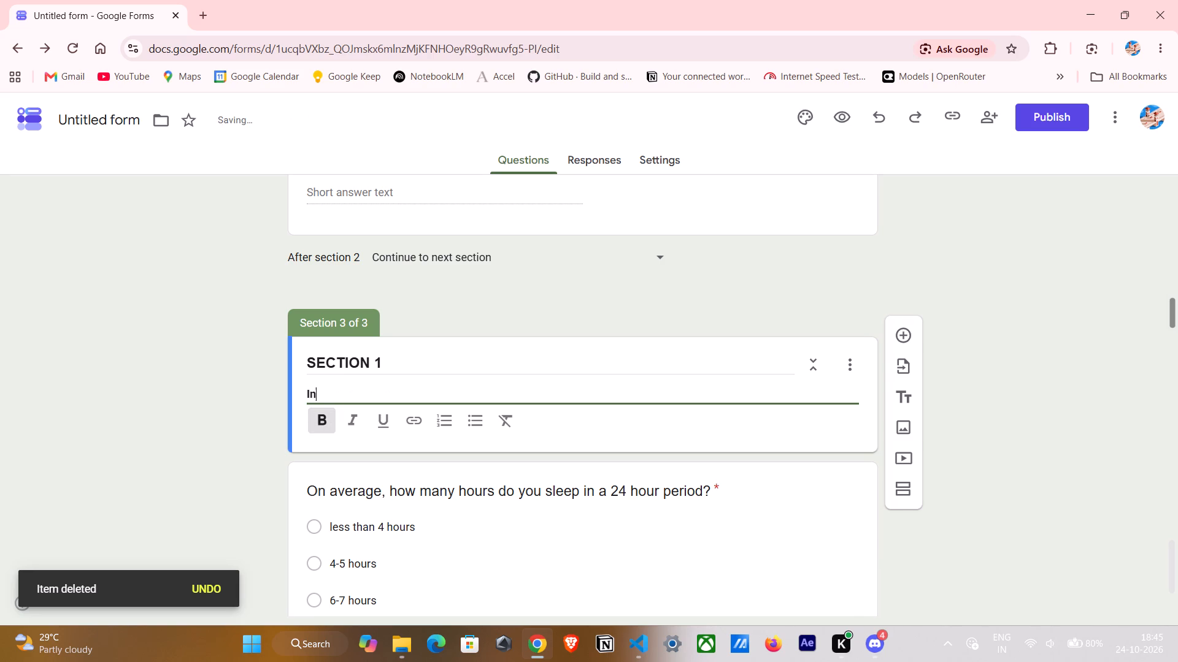
text(NSTRUCT)
text(IONS)
key(shift+colon)
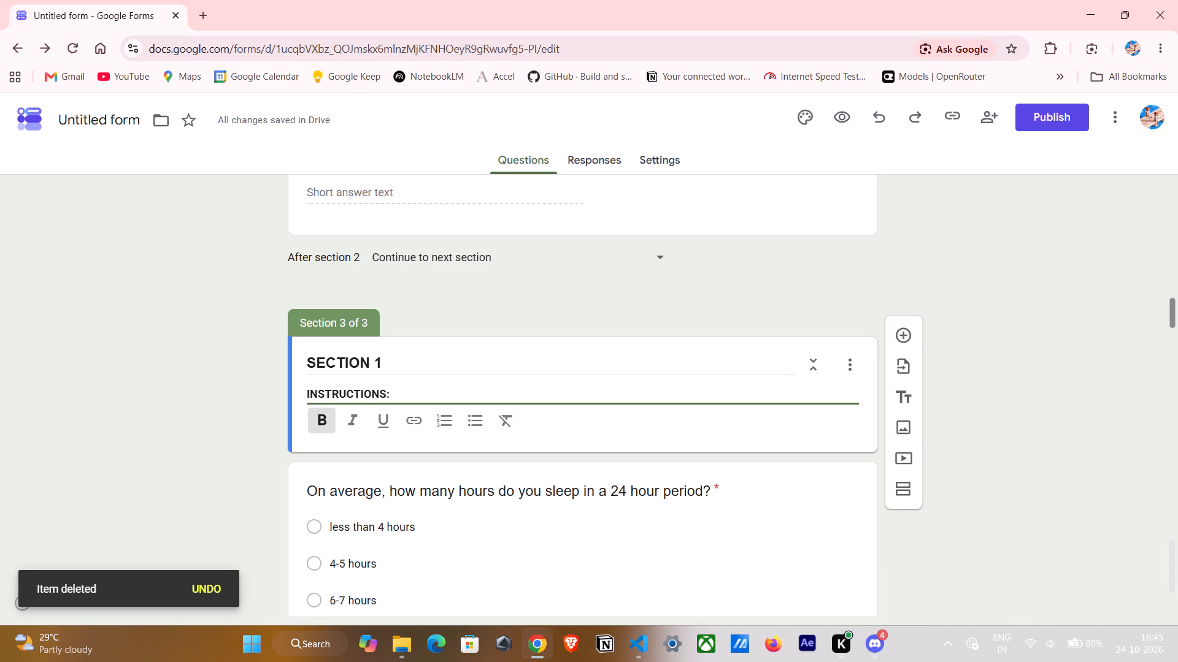
Continue the description after the label with "Morningness refers to being more active during".
key(space)
key(m)
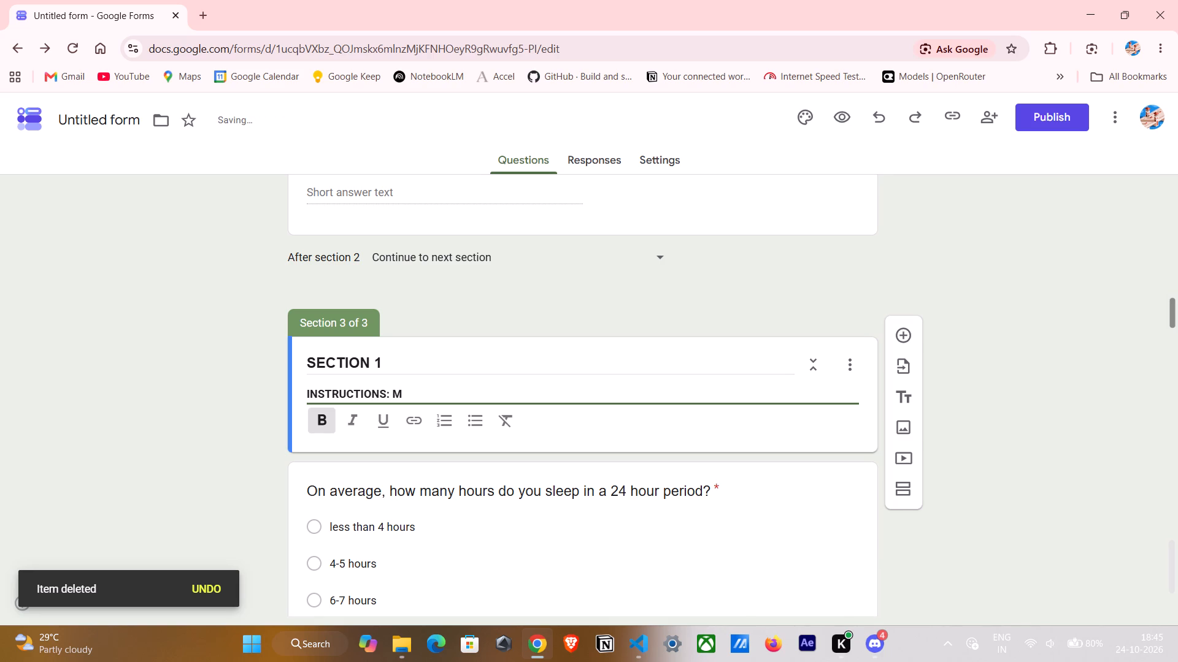
text(orning)
text(ness)
key(space)
text(refers)
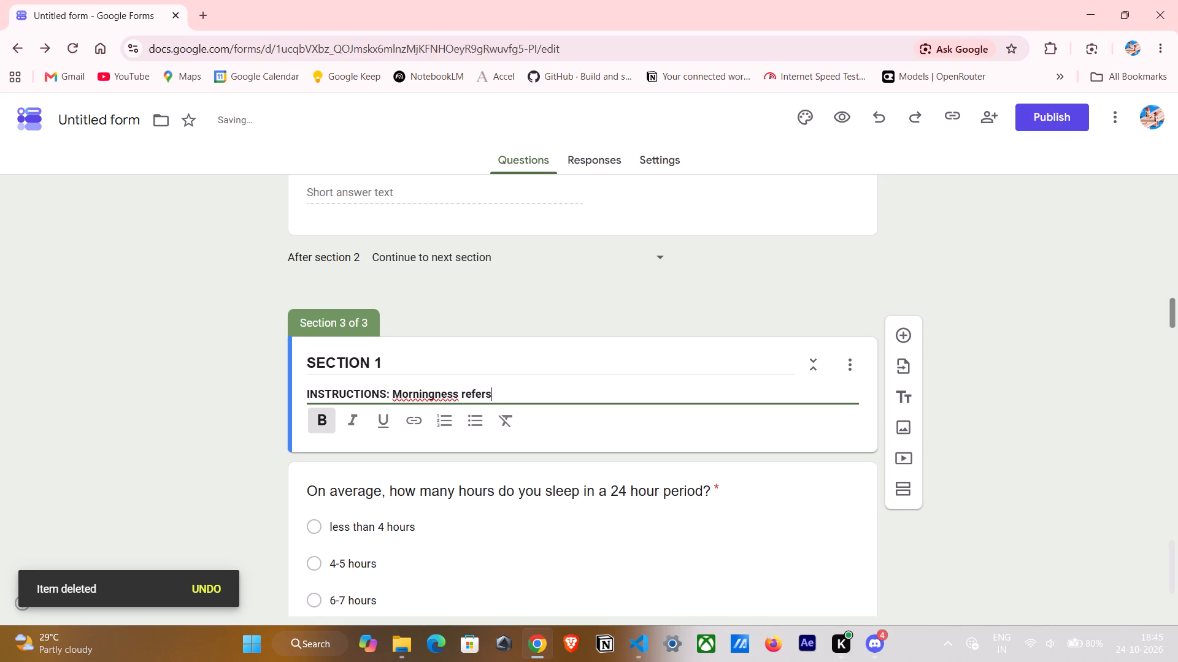
key(space)
text(to being)
key(space)
text(more active)
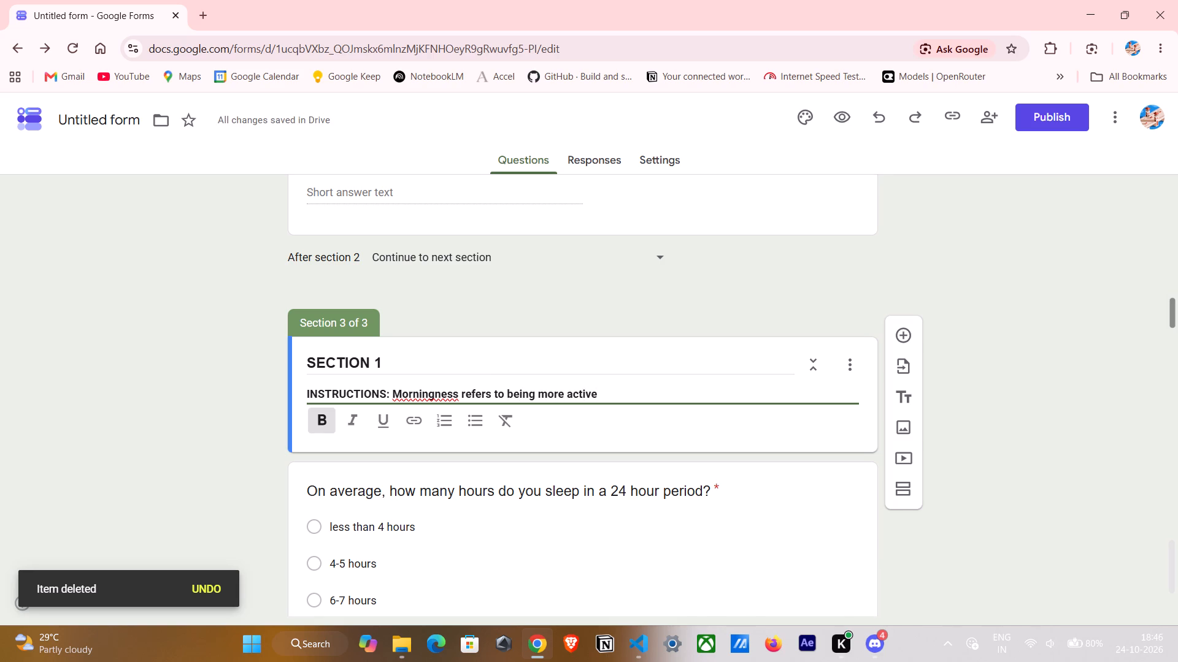
key(space)
text(during)
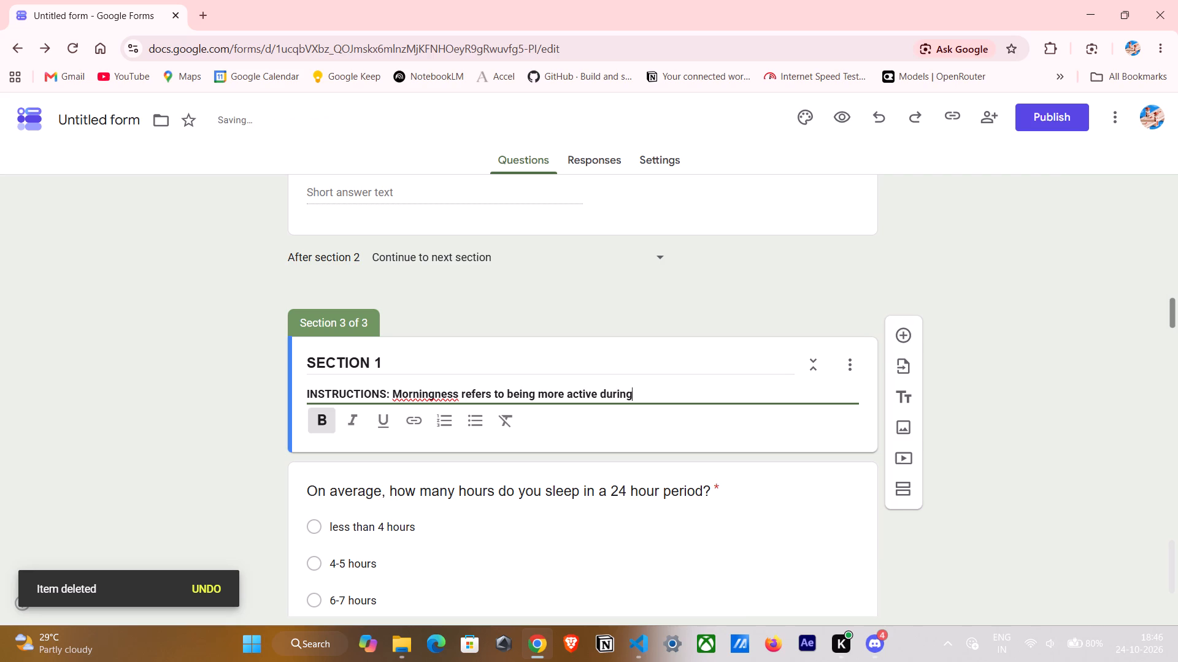
Extend the description's sentence with "the early hours of the day and".
key(space)
text(the early)
key(space)
text(hours oof)
key(space)
key(BackSpace)
key(BackSpace)
key(BackSpace)
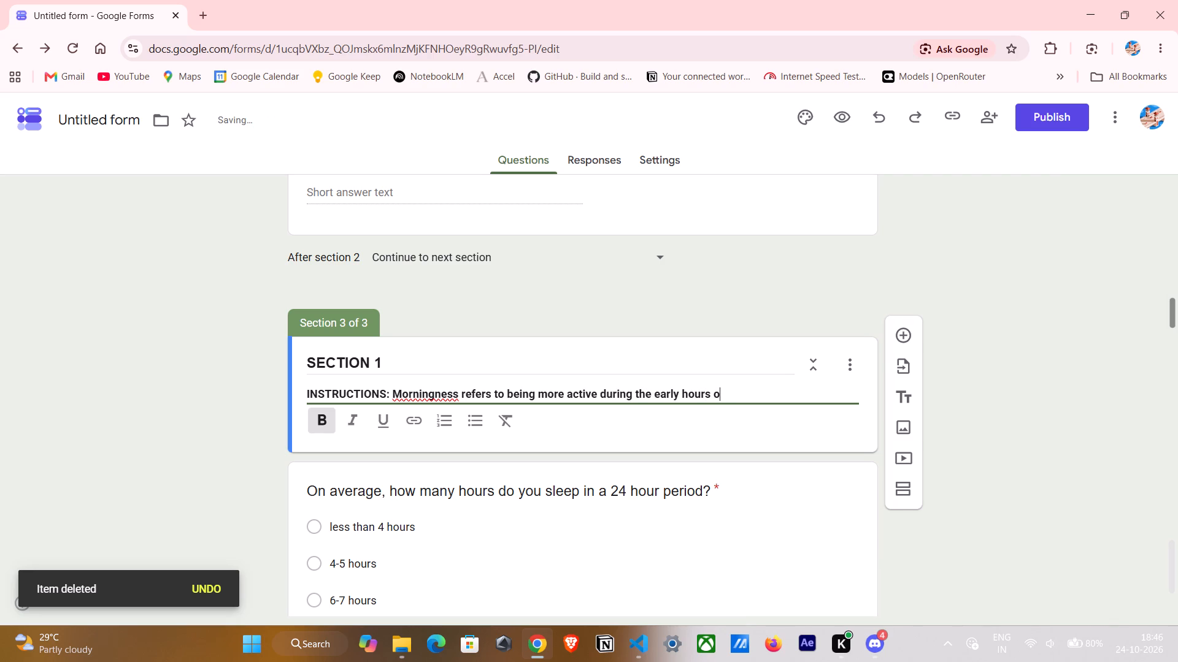
text(f the day)
key(space)
text(and)
key(space)
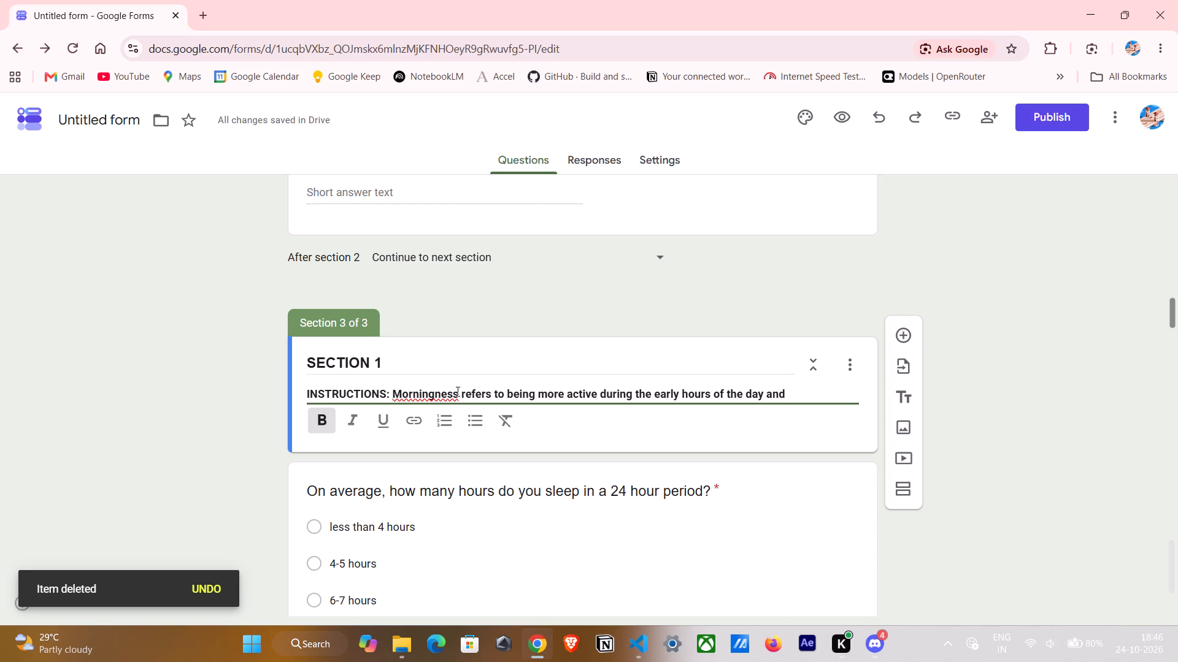
Remove the bold formatting from the description text "refers to being more active during the early hours of the day and".
drag(460, 392, 788, 395)
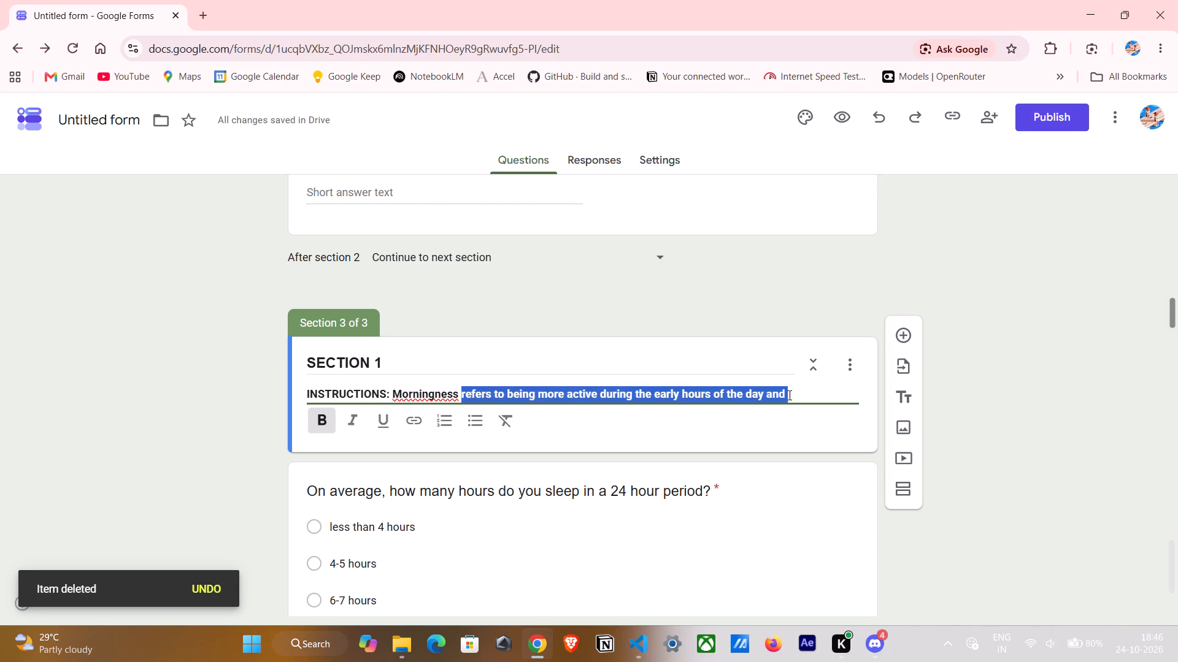
drag(788, 395, 791, 395)
click(321, 421)
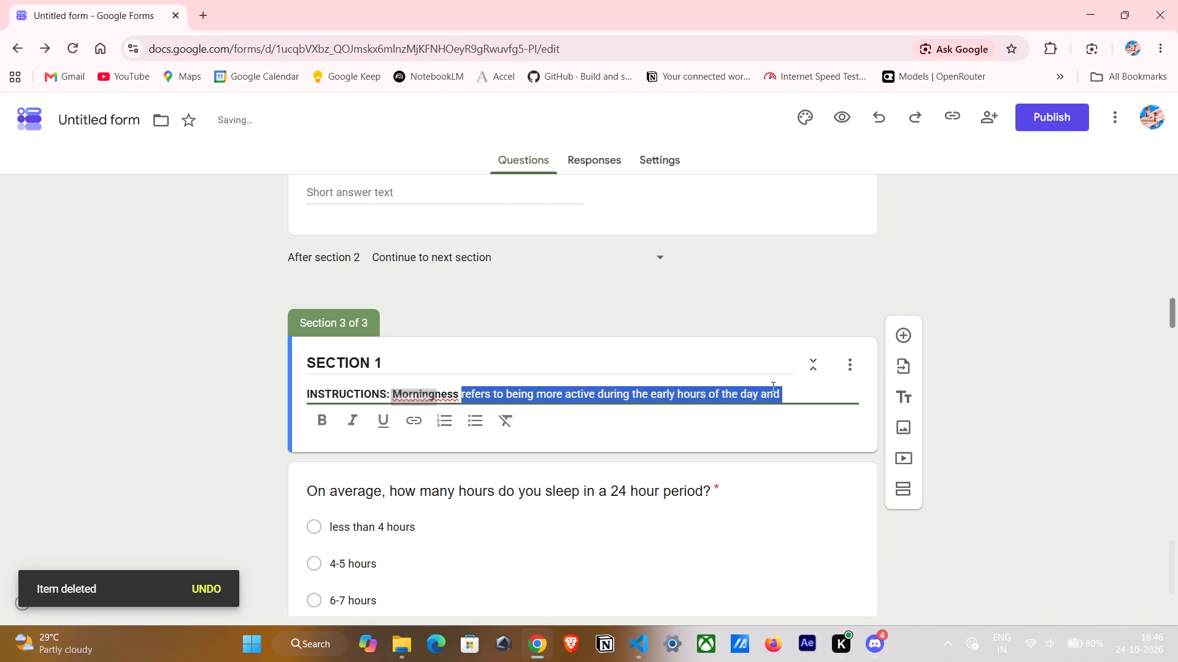
click(791, 390)
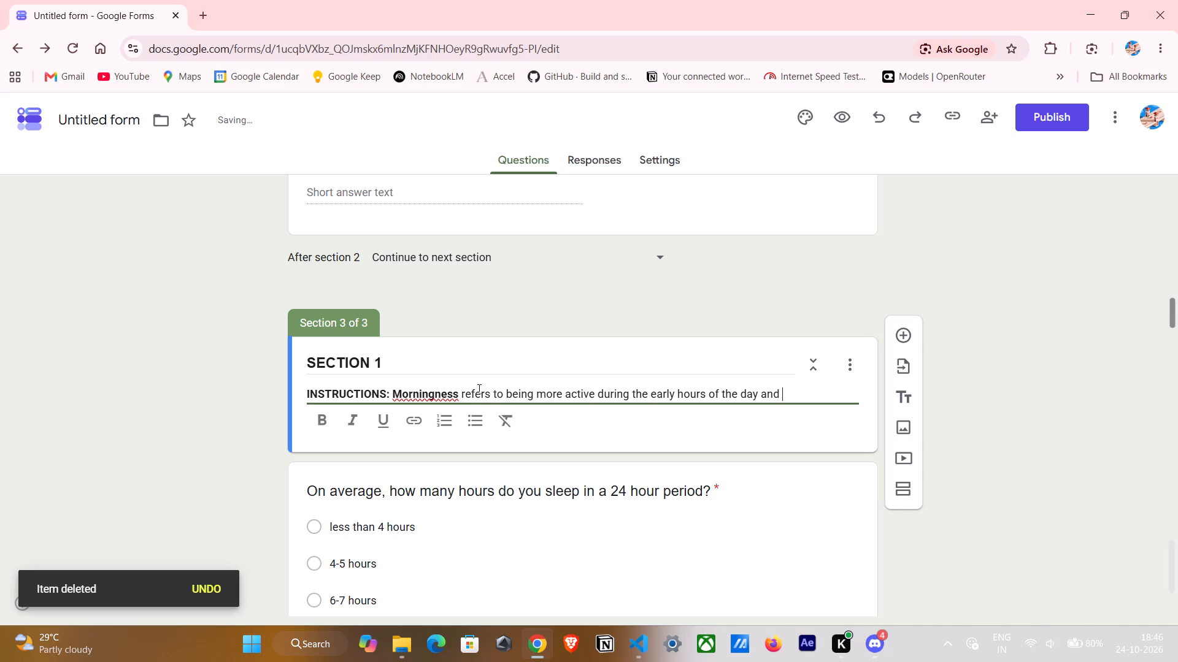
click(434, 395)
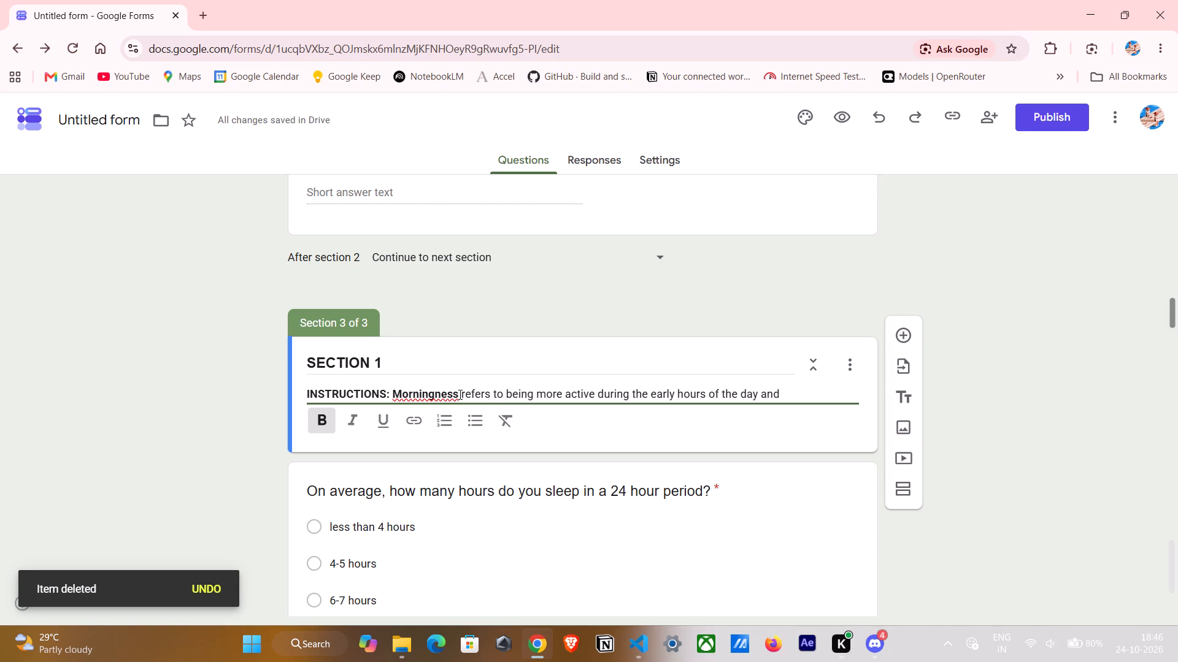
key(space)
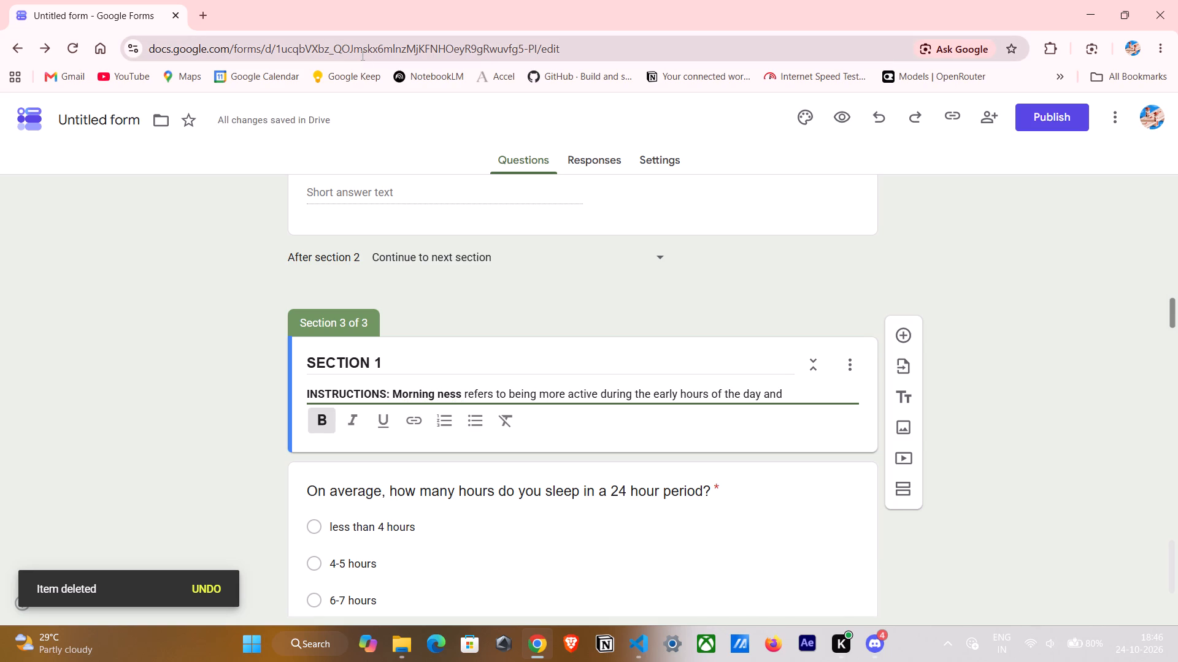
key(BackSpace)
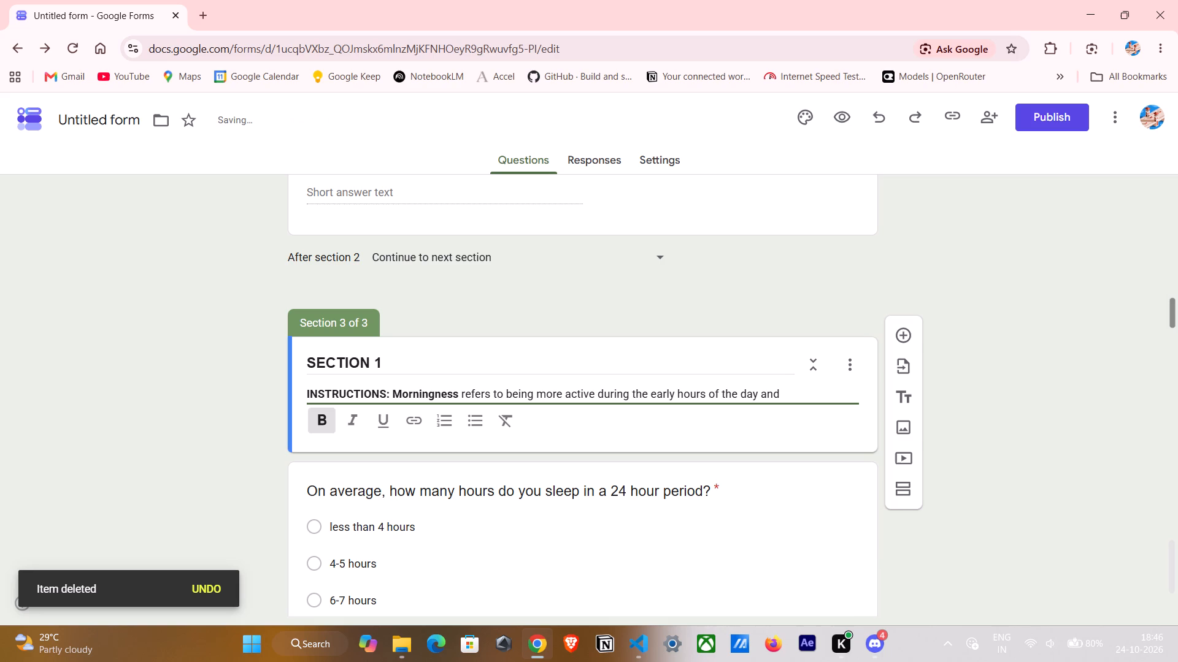
Add the bold word "Eveningness" at the end of the SECTION 1 description, after "and".
key(Right)
key(Right)
key(Right)
key(Right)
key(Right)
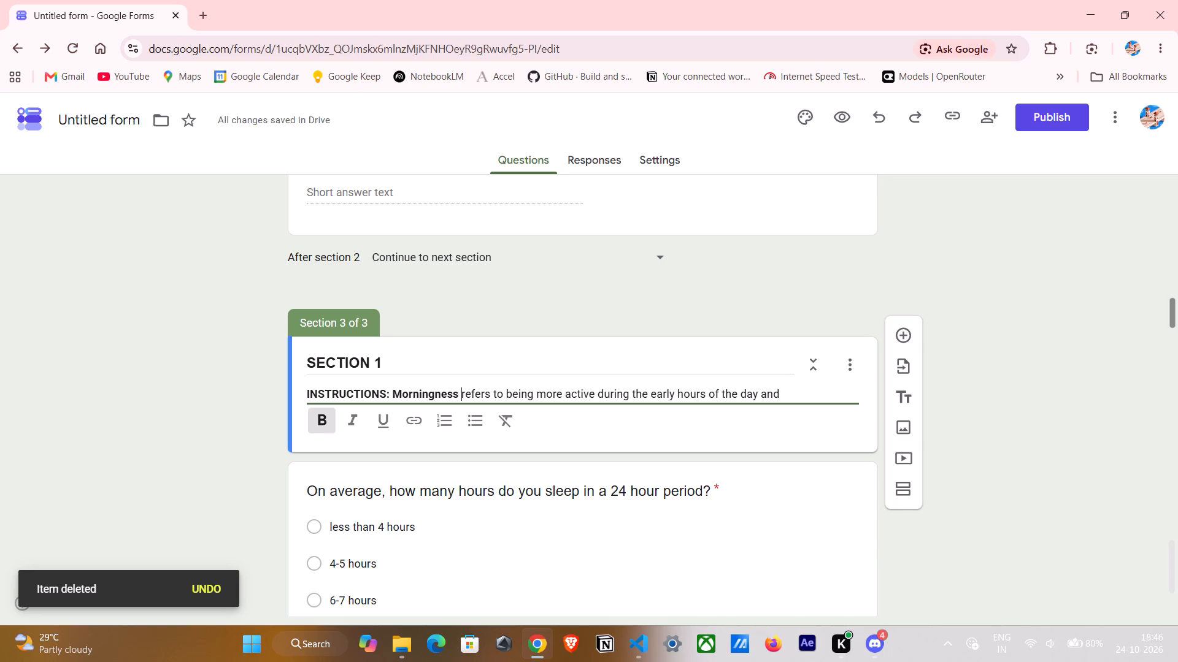
key(Right)
key(Right)
key(Right)
key(Right)
key(Right)
key(Right)
key(Right)
key(Right)
key(Right)
key(Right)
key(Right)
key(Right)
key(Right)
key(Right)
key(Right)
key(Right)
key(Right)
key(Right)
key(Right)
key(Right)
key(Right)
key(Right)
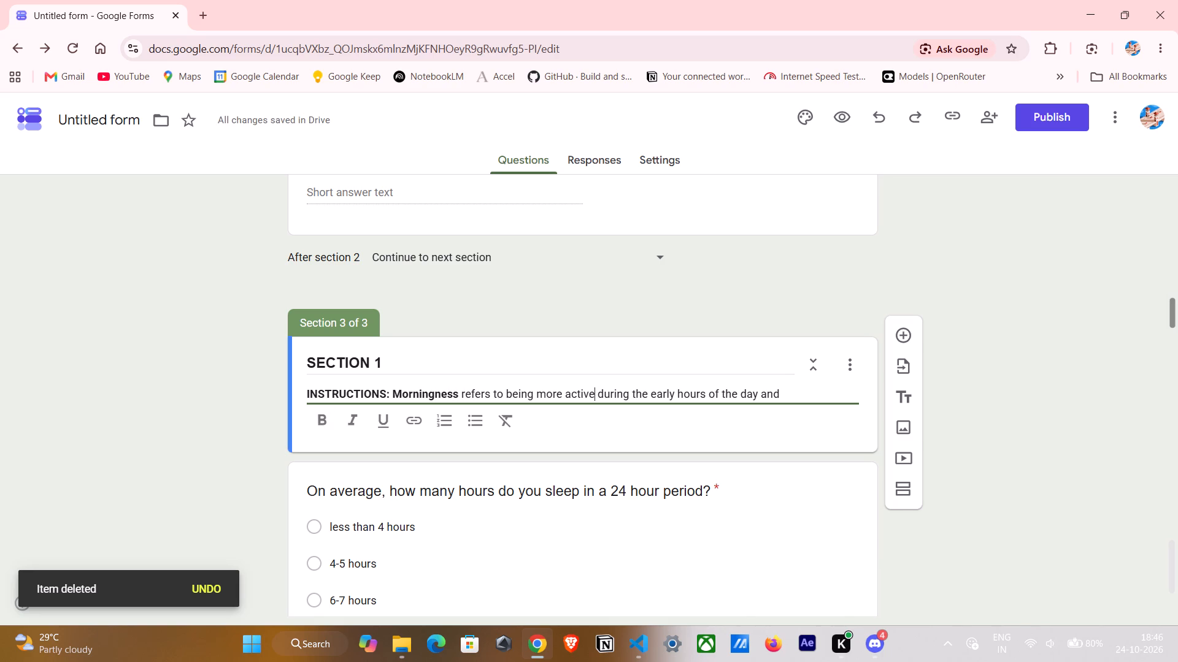
key(Right)
key(Right)
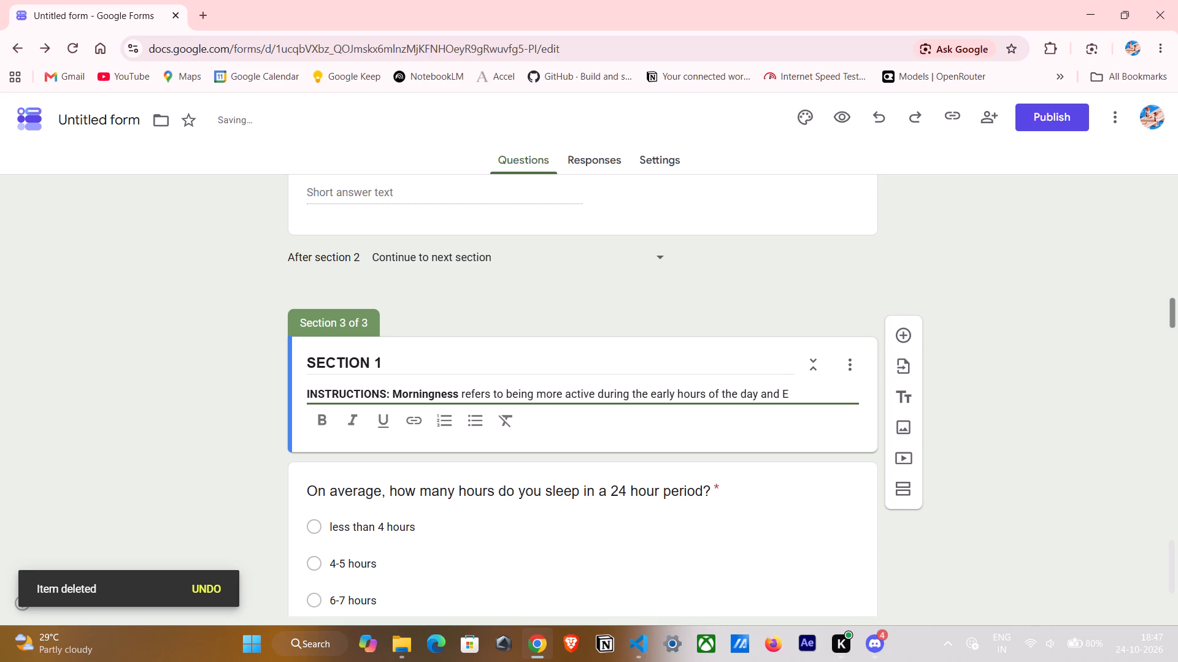
key(BackSpace)
click(320, 430)
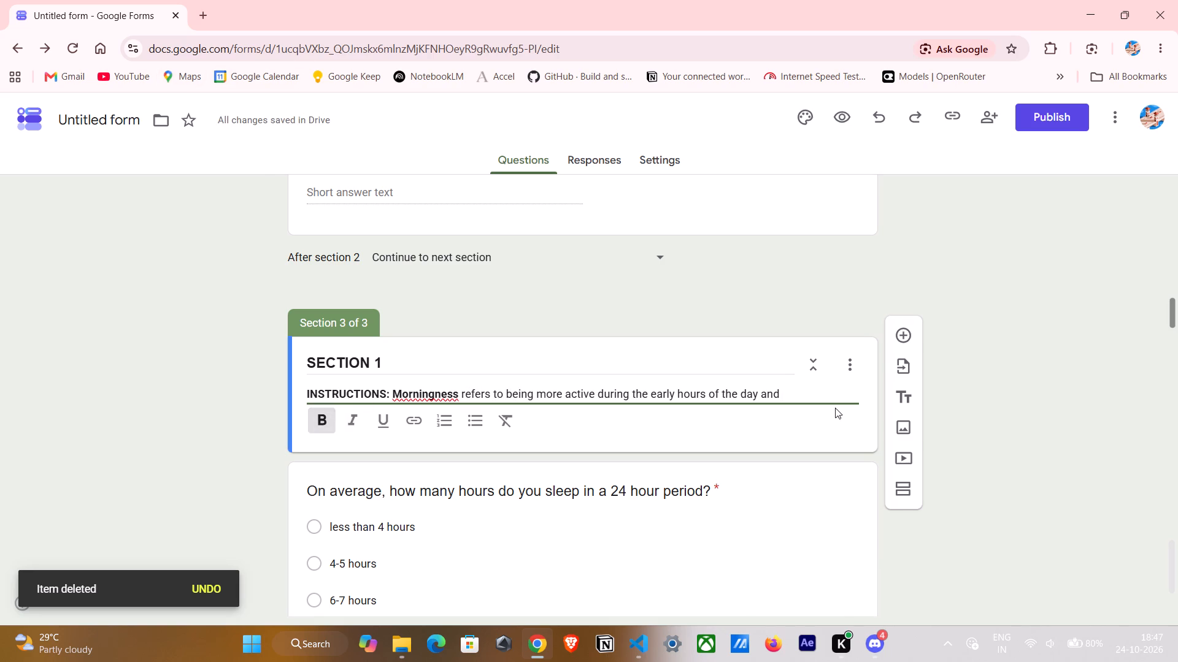
click(788, 393)
key(e)
key(BackSpace)
key(e)
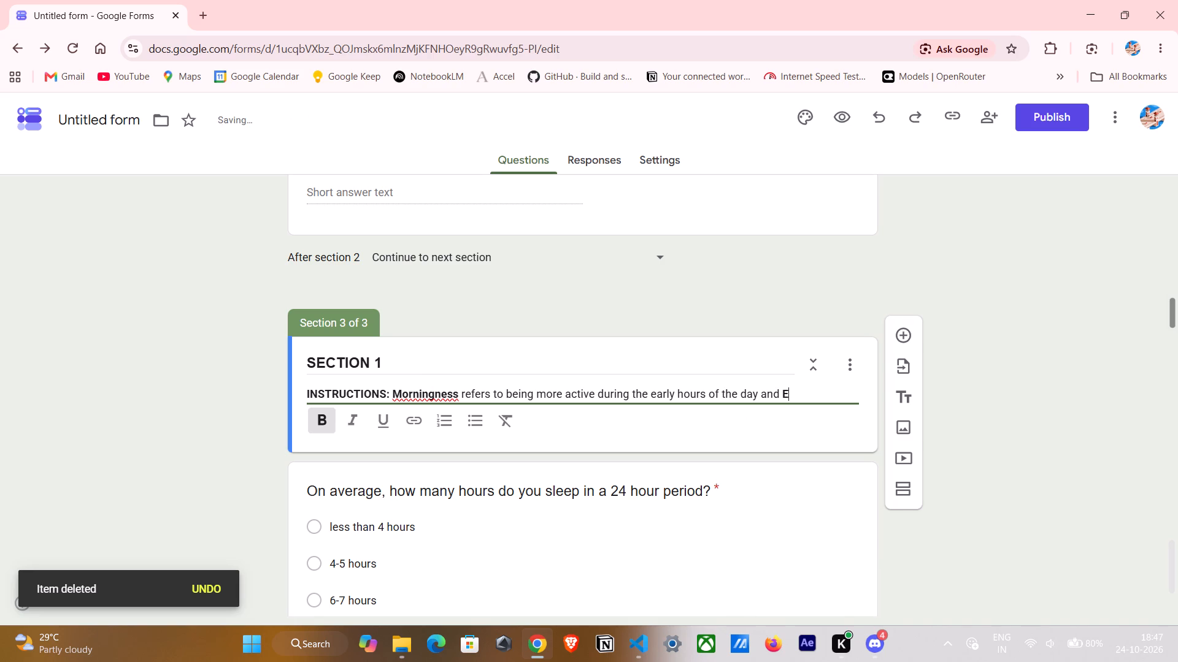
text(ve)
text(ni)
text(ng)
key(space)
key(BackSpace)
text(ness)
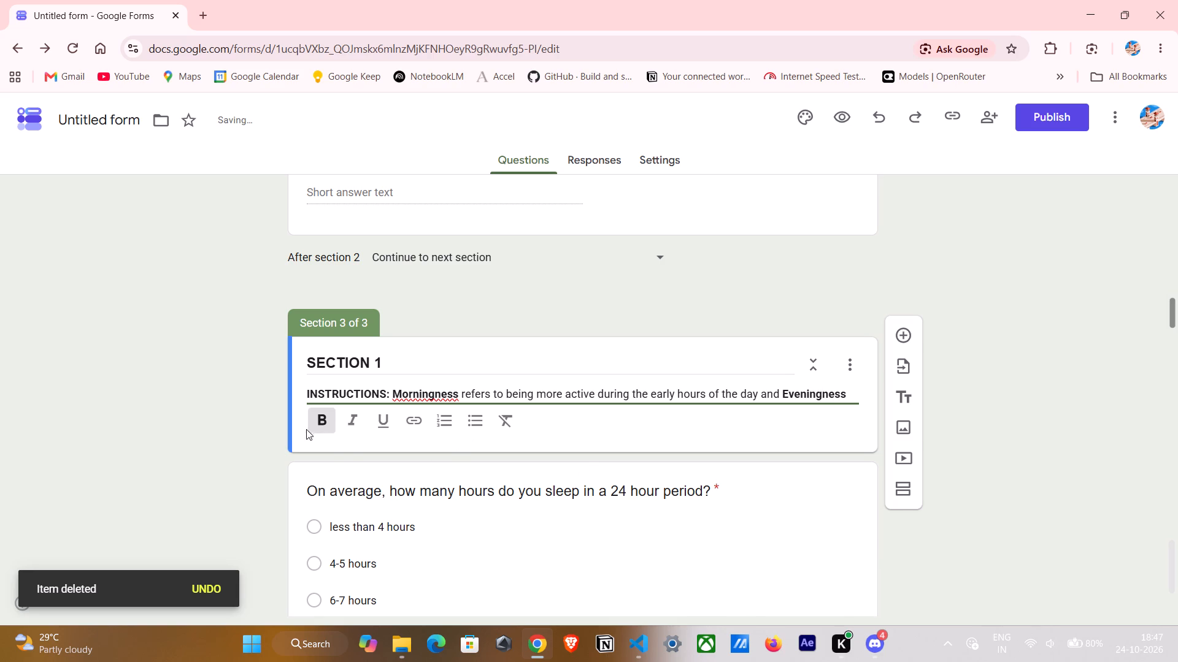
Continue the description after "Eveningness" in regular, non-bold text with "refers to being more active during the night.".
click(316, 427)
key(space)
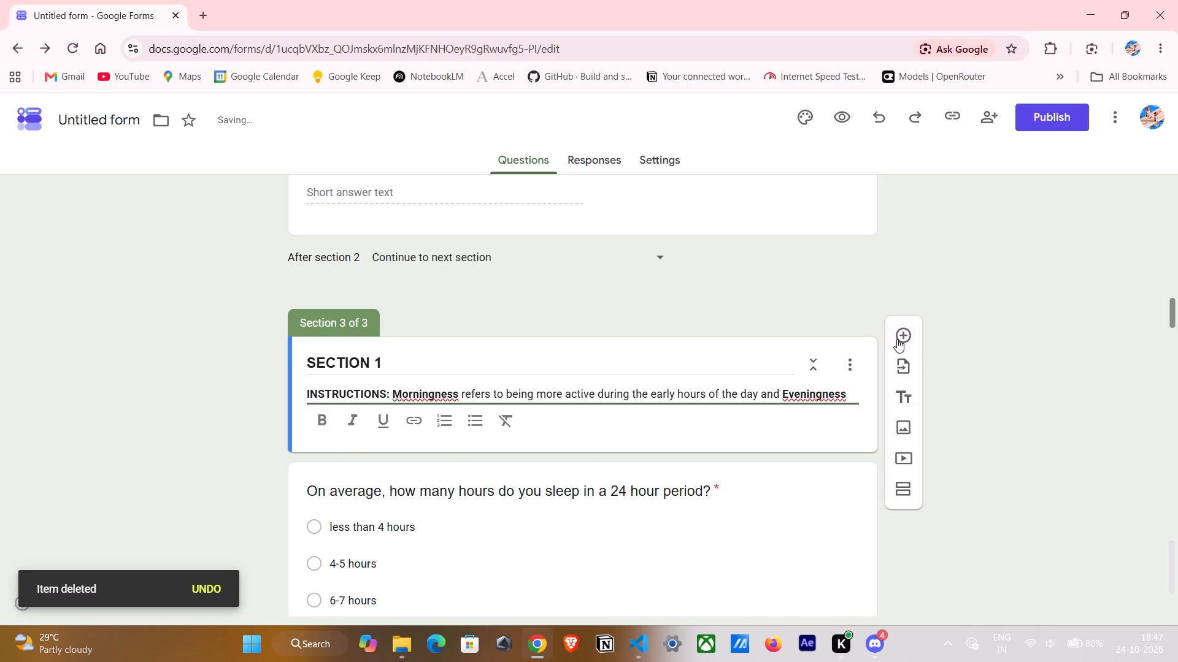
text(refers)
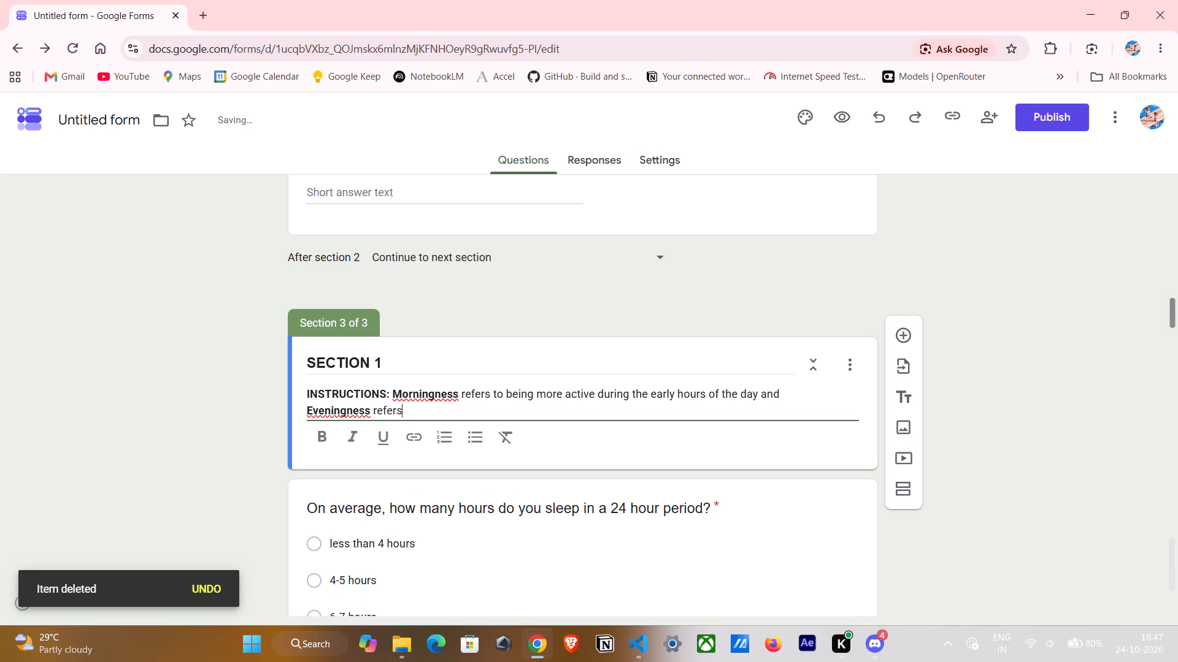
key(space)
text(to being)
key(space)
text(more ac)
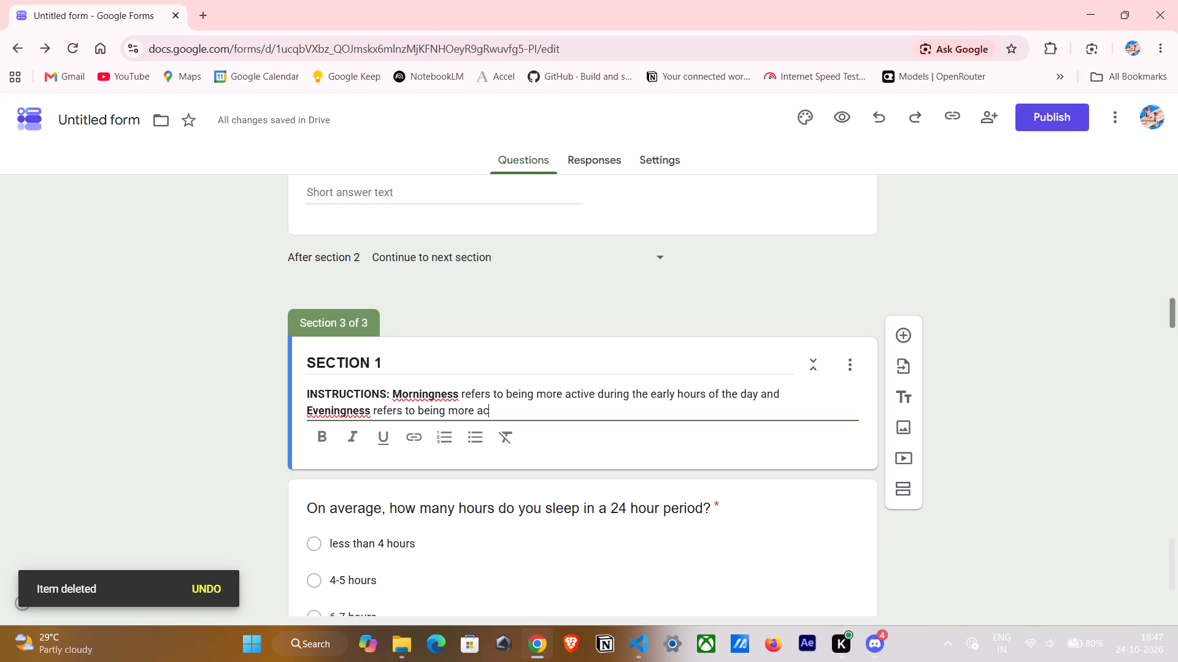
text(tive during the)
key(space)
text(night)
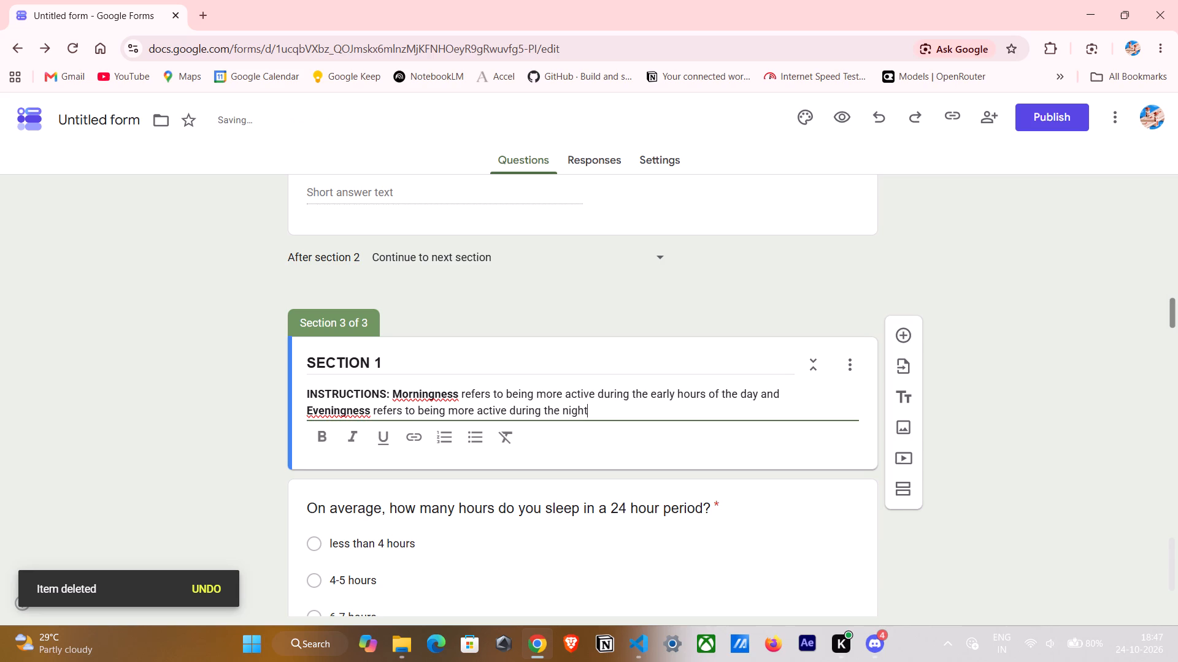
text(.)
Add the non-bold capitalised note "PLEASE DO NOT CONFUSE EVENINGNESS AS EVENING" to the end of the SECTION 1 description.
key(space)
text(PLEASE D)
key(space)
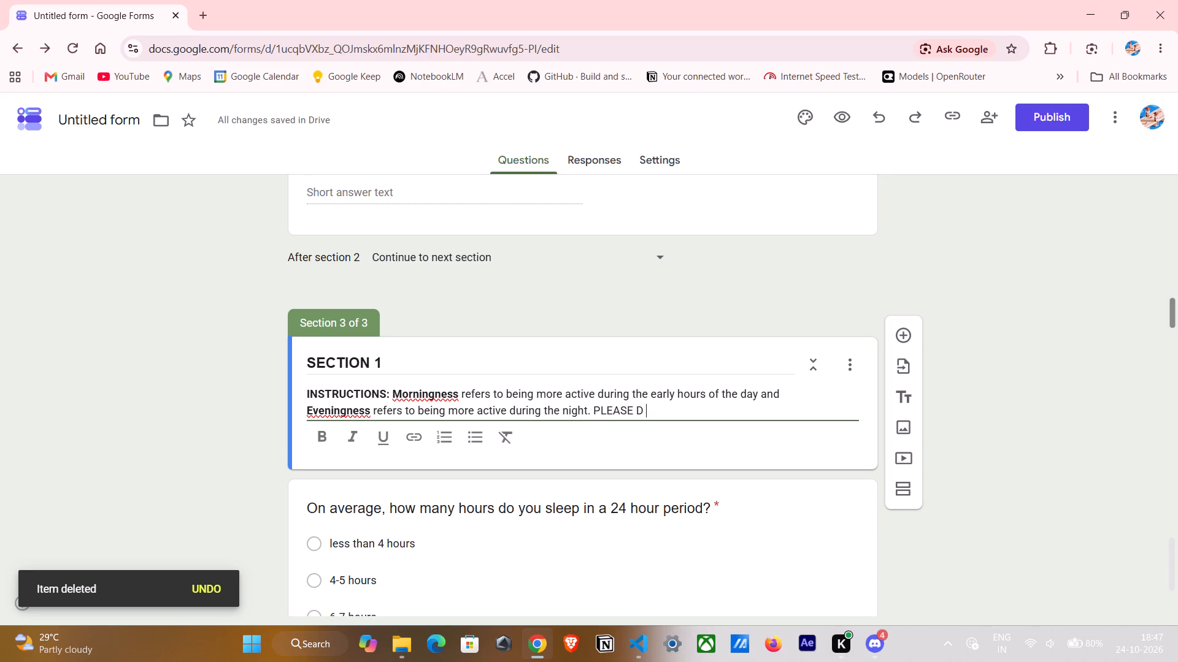
key(BackSpace)
text(O N)
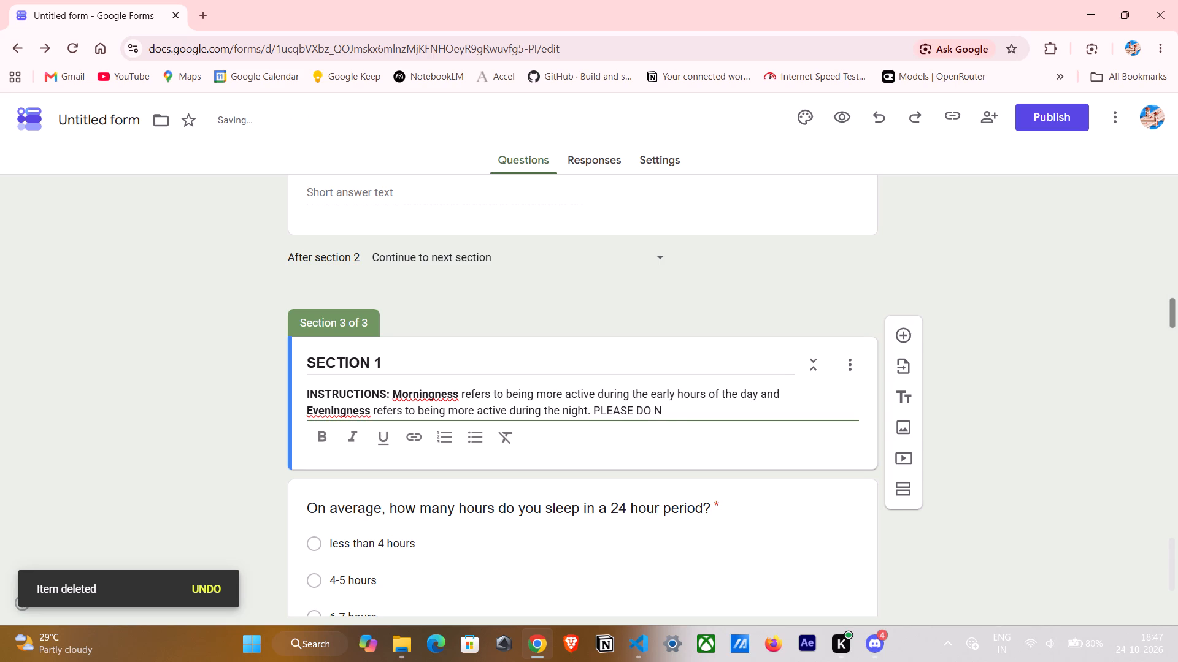
text(OT)
key(space)
text(CONFUSE)
key(space)
text(EVENING)
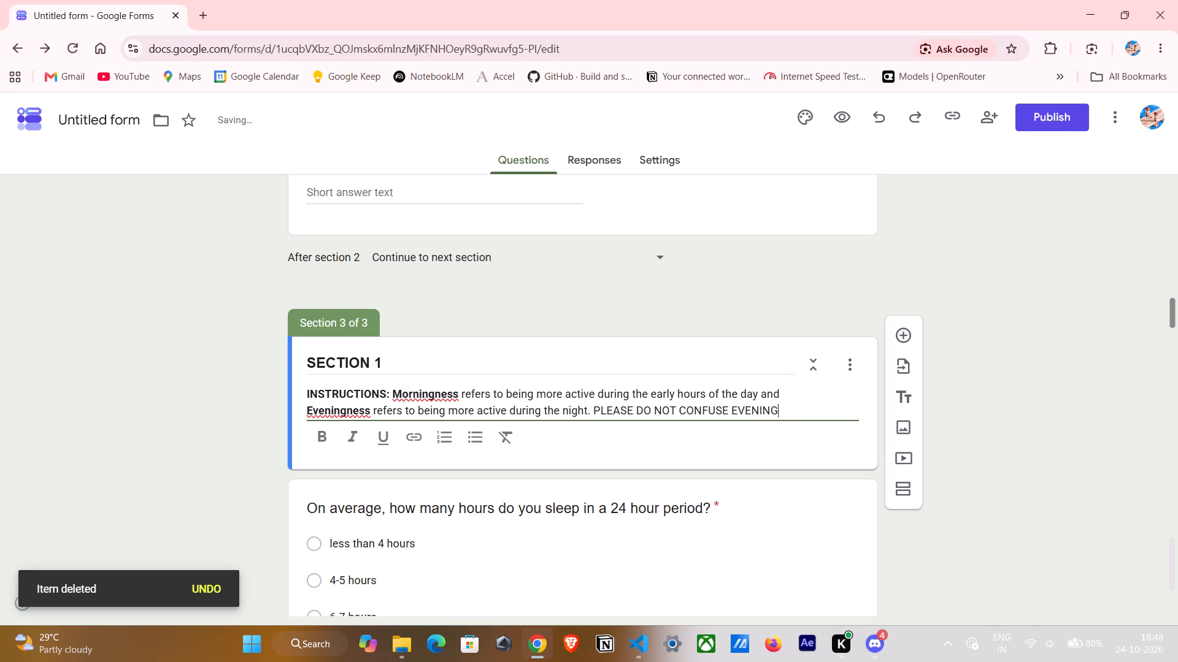
text(NESS)
key(space)
text(AS EVENING)
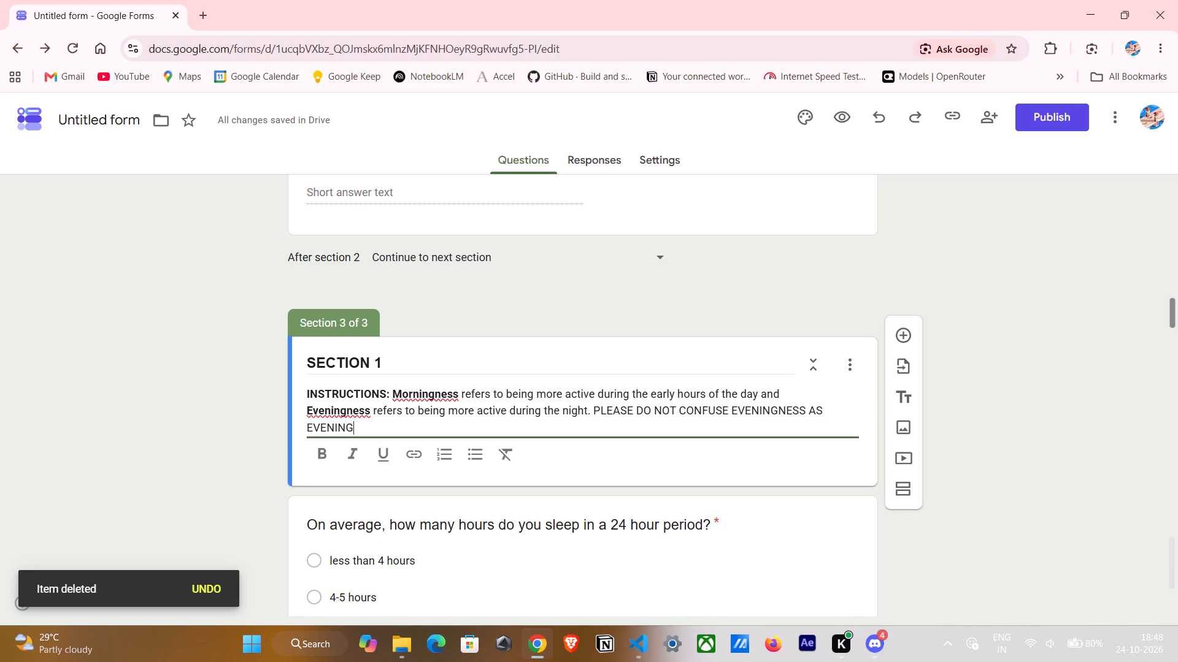
Move the question "On average, how many hours do you sleep in a 24 hour period?" from SECTION 1 to the end of section 2.
scroll(915, 348, down, 2)
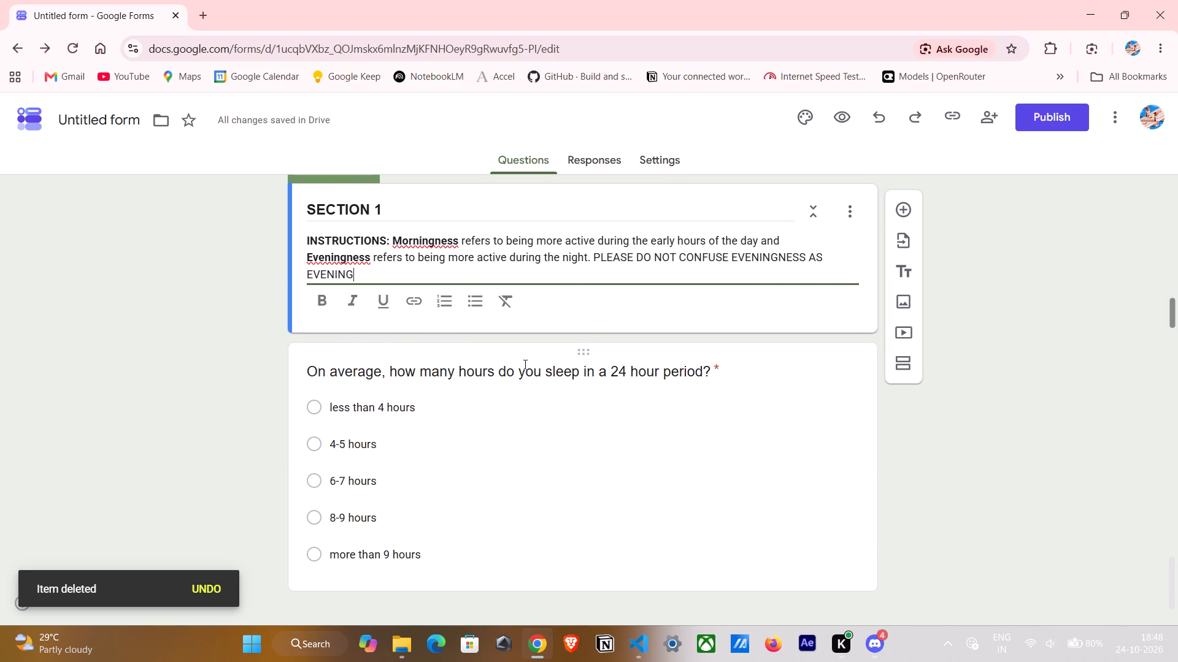
scroll(524, 364, up, 4)
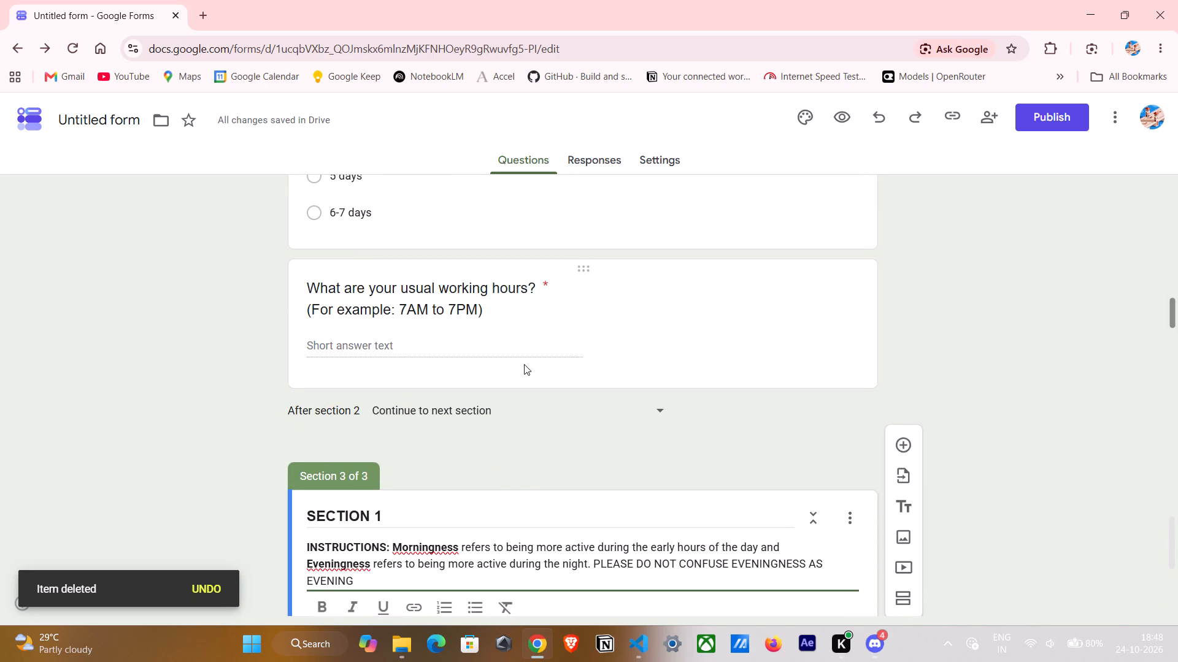
scroll(524, 364, down, 5)
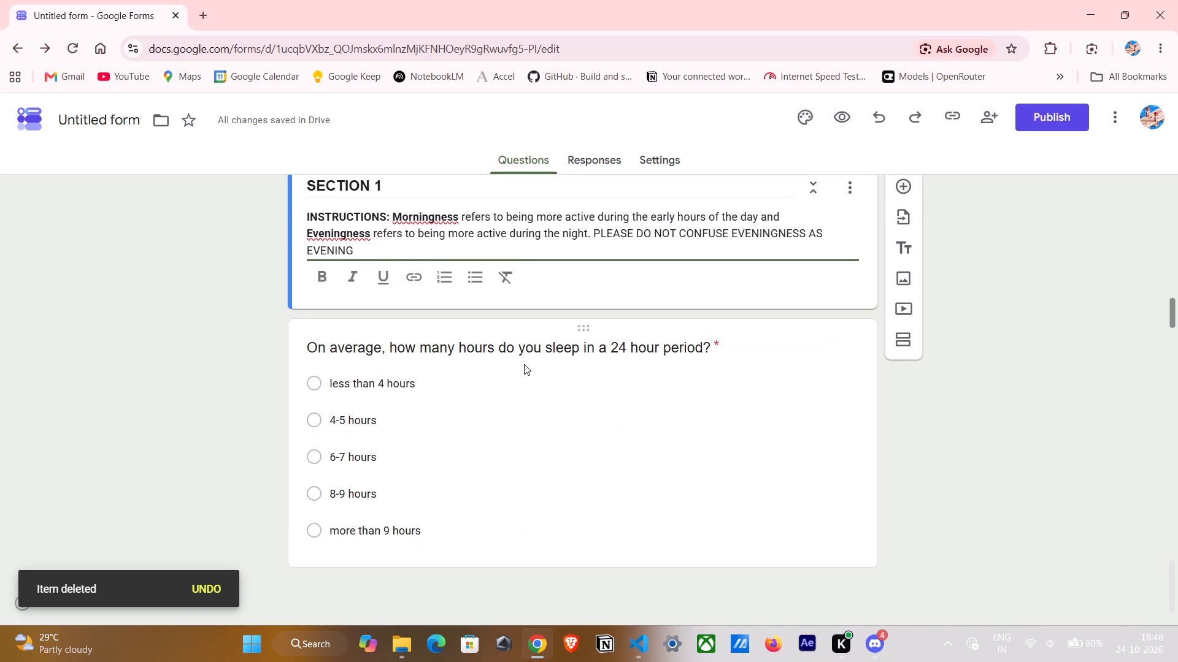
scroll(612, 275, up, 1)
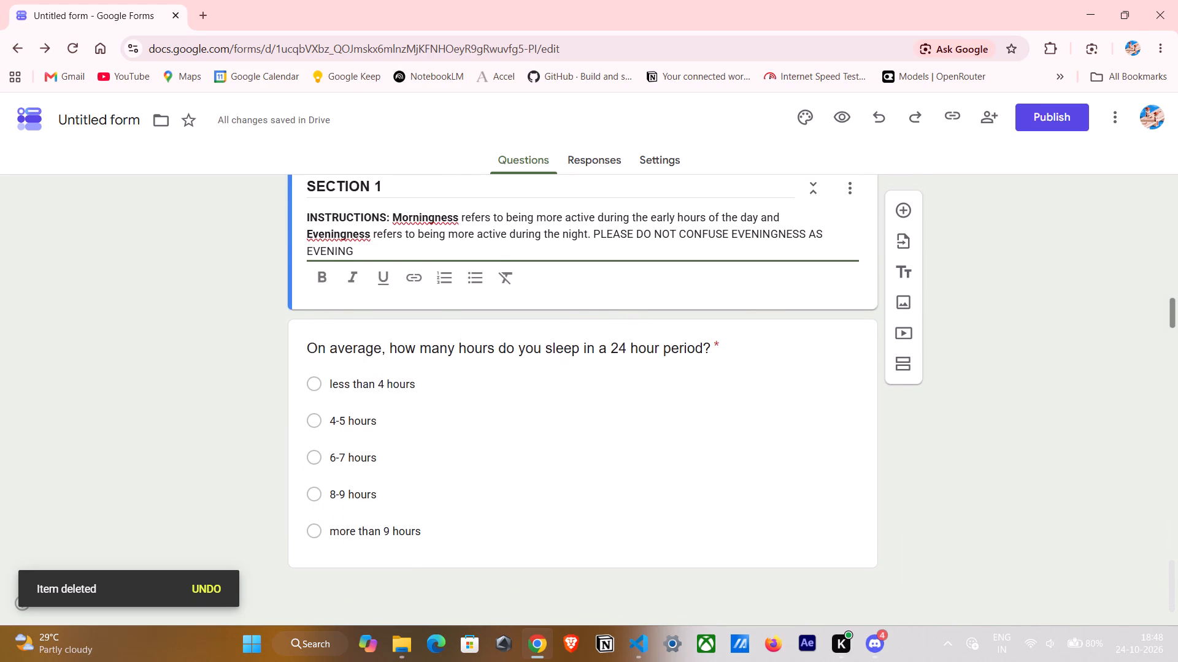
scroll(612, 275, up, 1)
drag(587, 484, 584, 296)
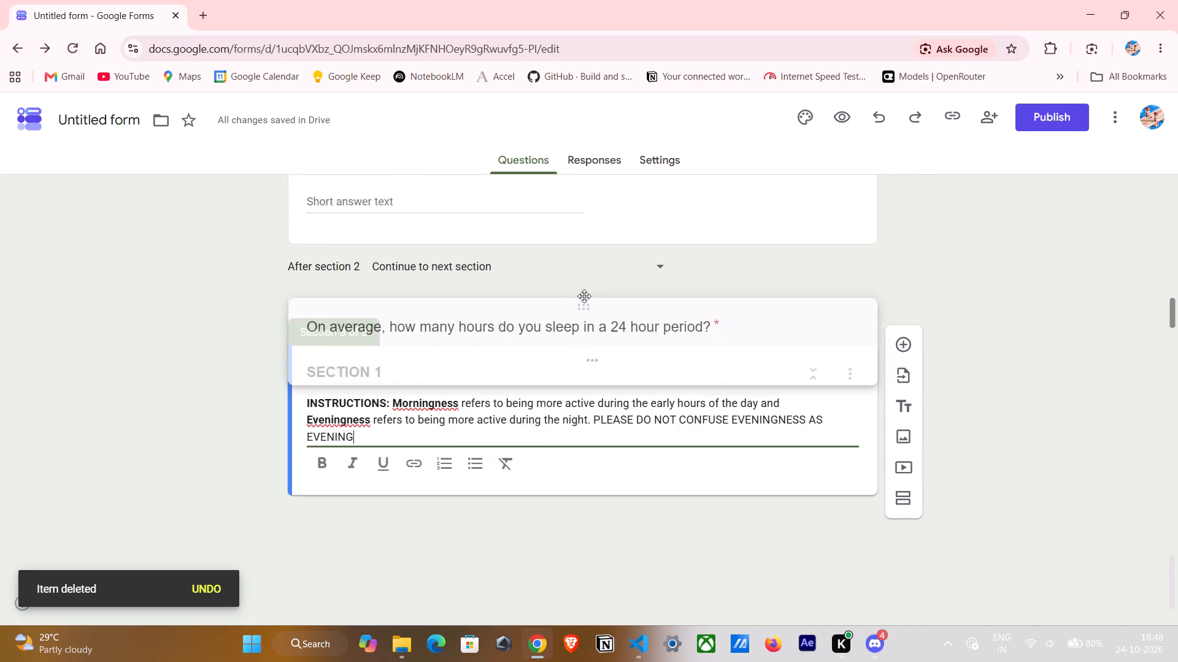
drag(584, 296, 584, 272)
scroll(566, 384, up, 3)
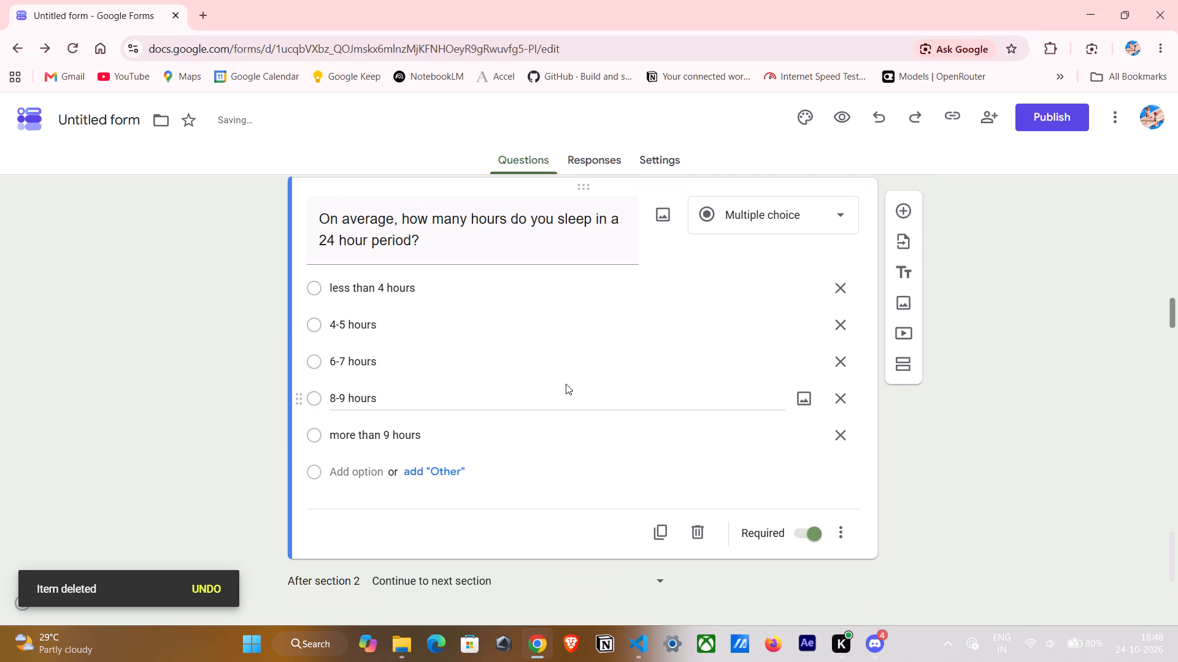
scroll(566, 384, up, 4)
scroll(566, 384, down, 13)
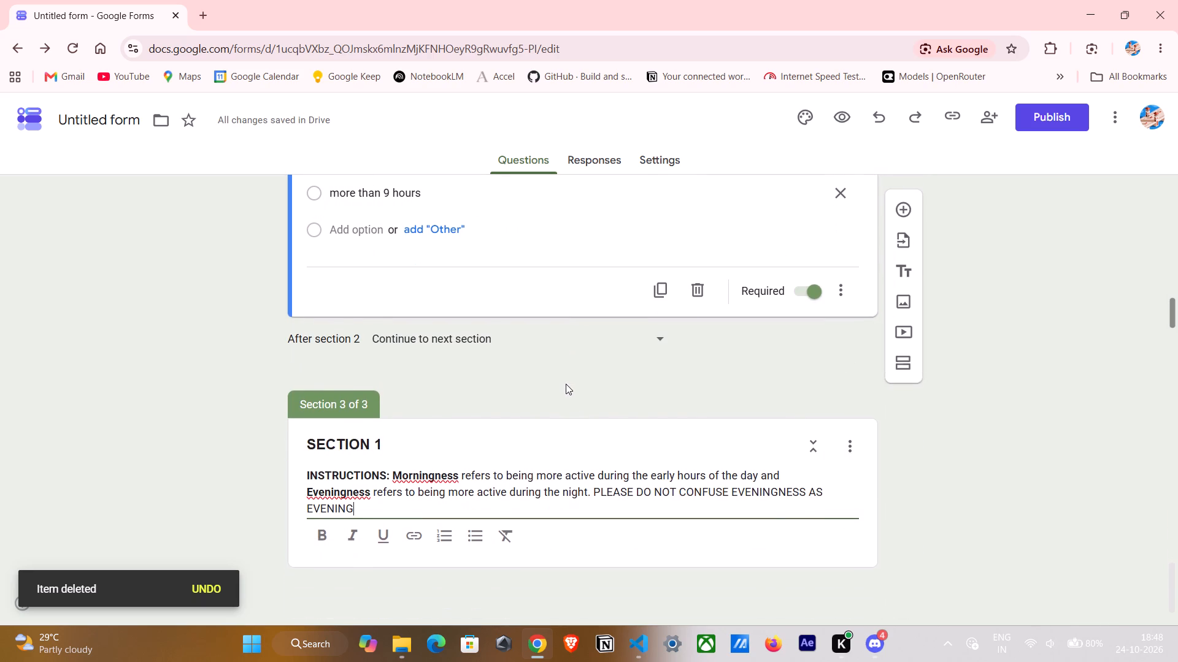
click(372, 511)
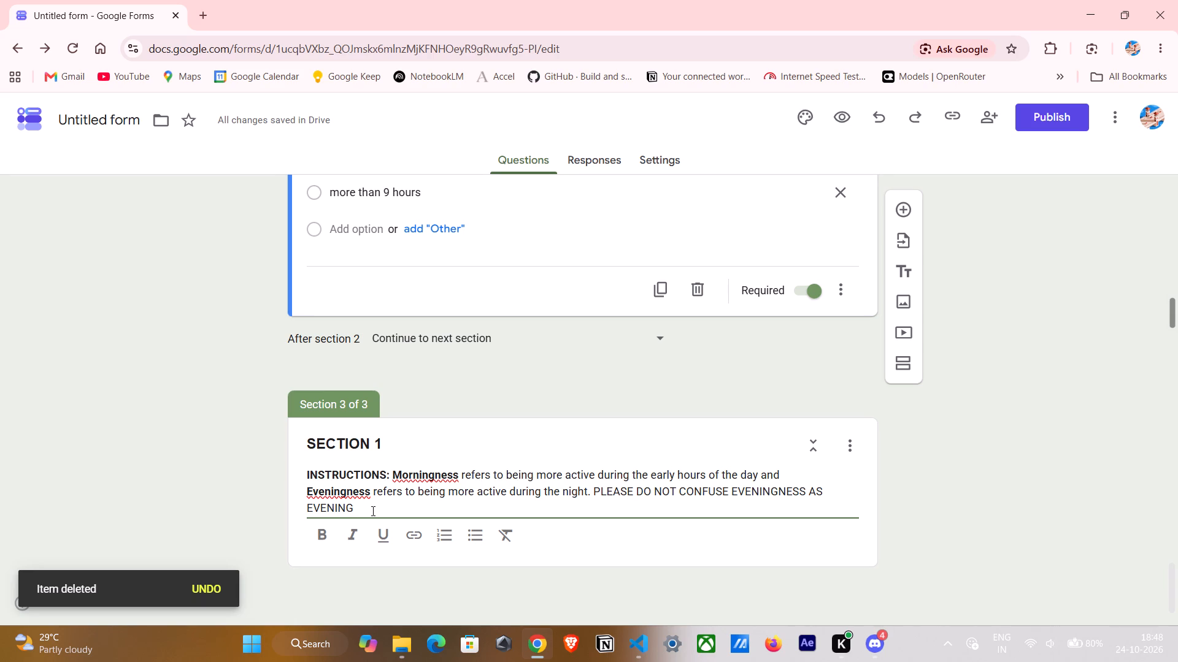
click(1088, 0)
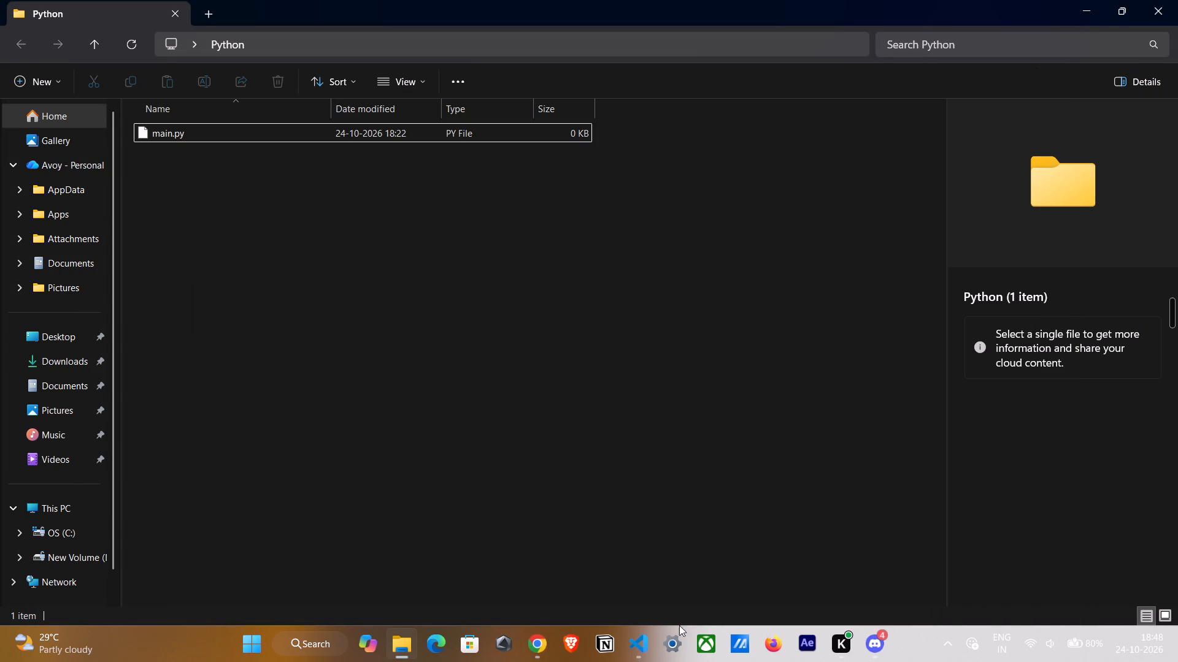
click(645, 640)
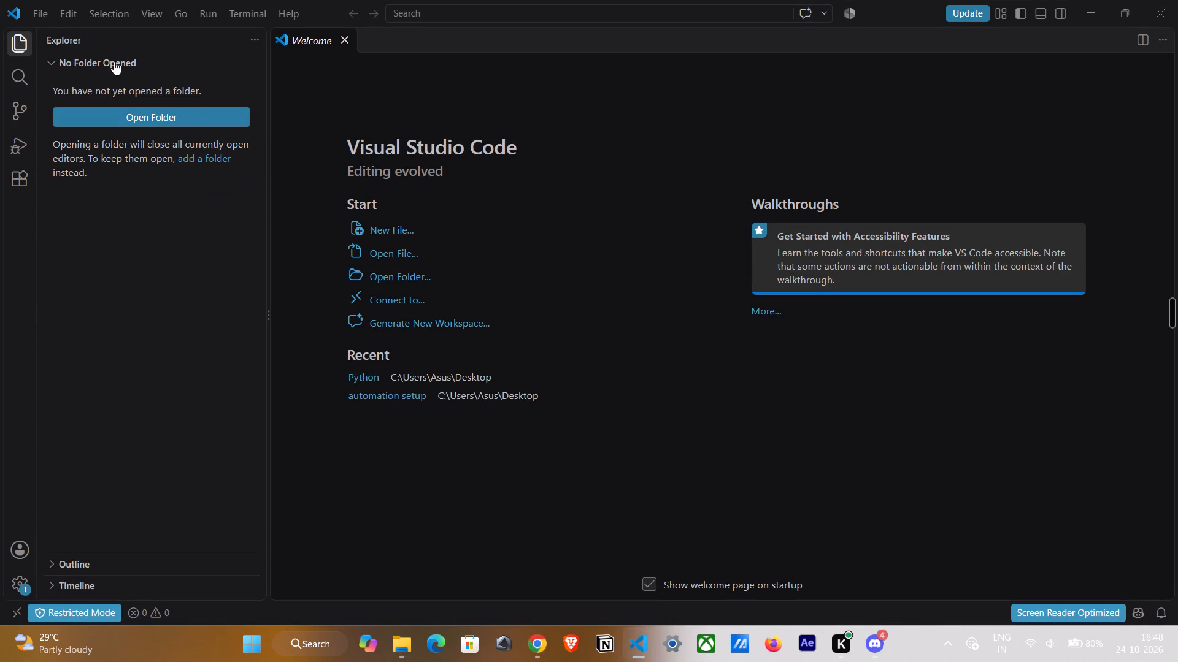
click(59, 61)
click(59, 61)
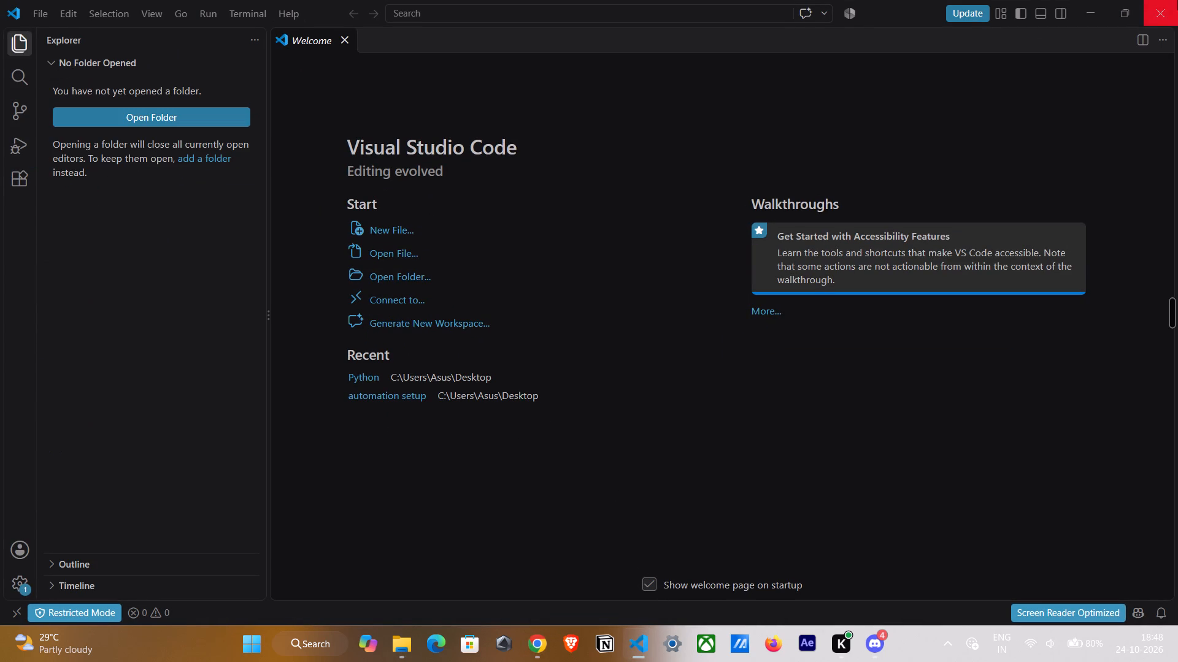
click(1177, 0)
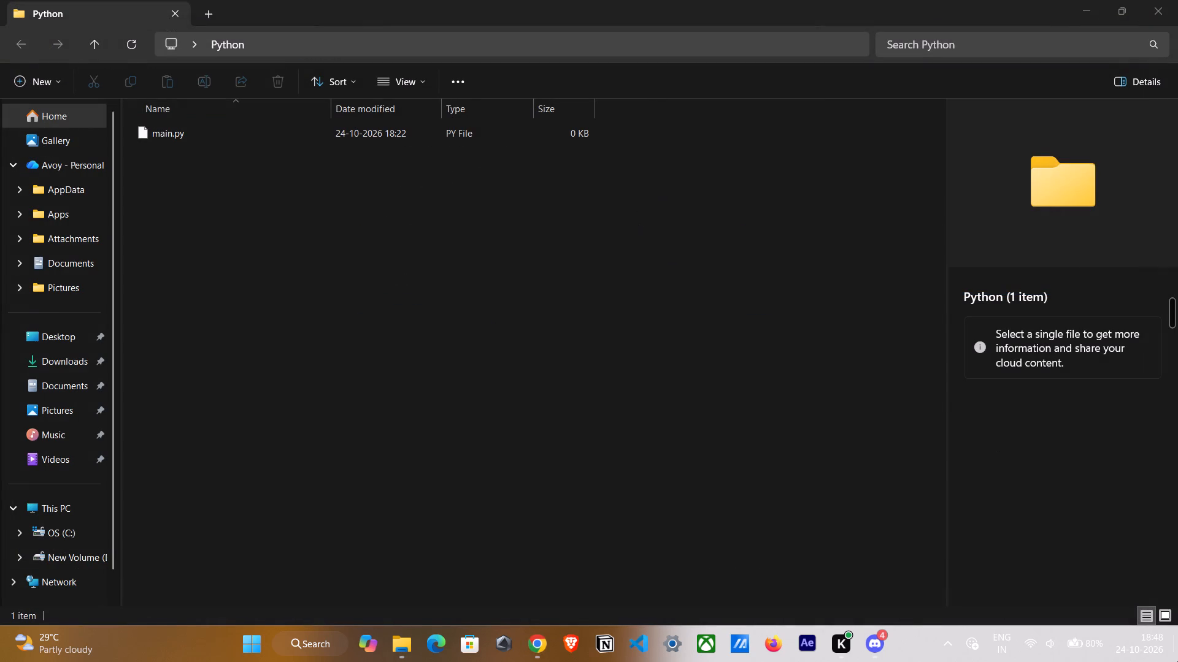
Open the Python folder from the desktop in File Explorer and maximize its window.
click(1177, 661)
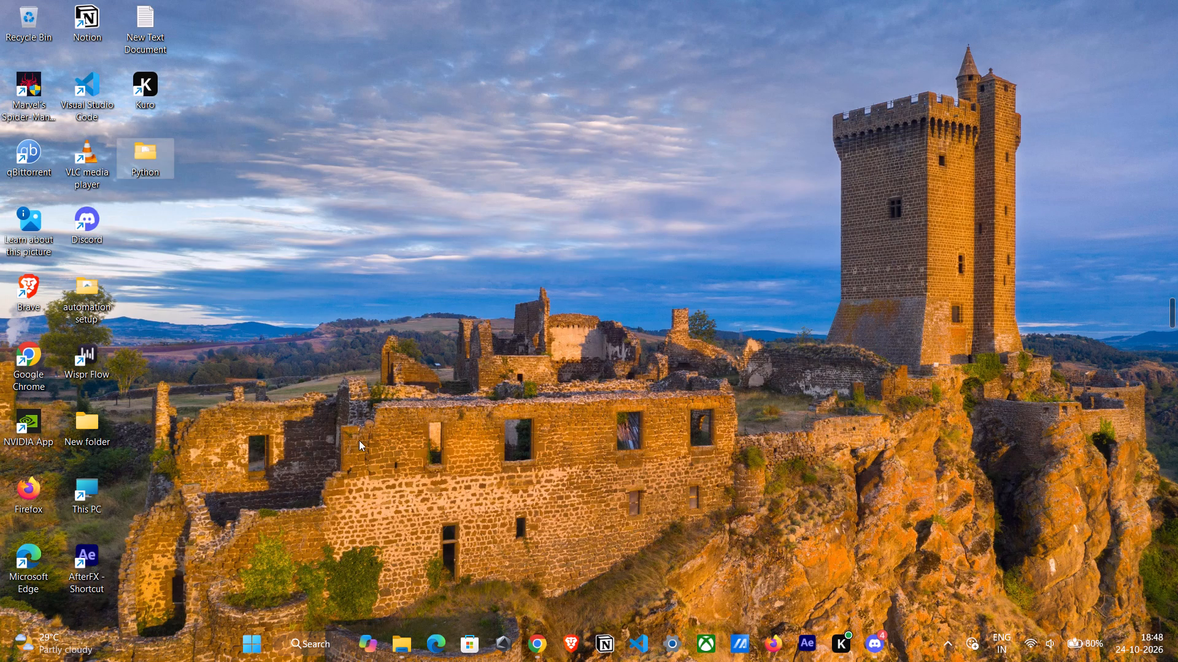
double_click(160, 162)
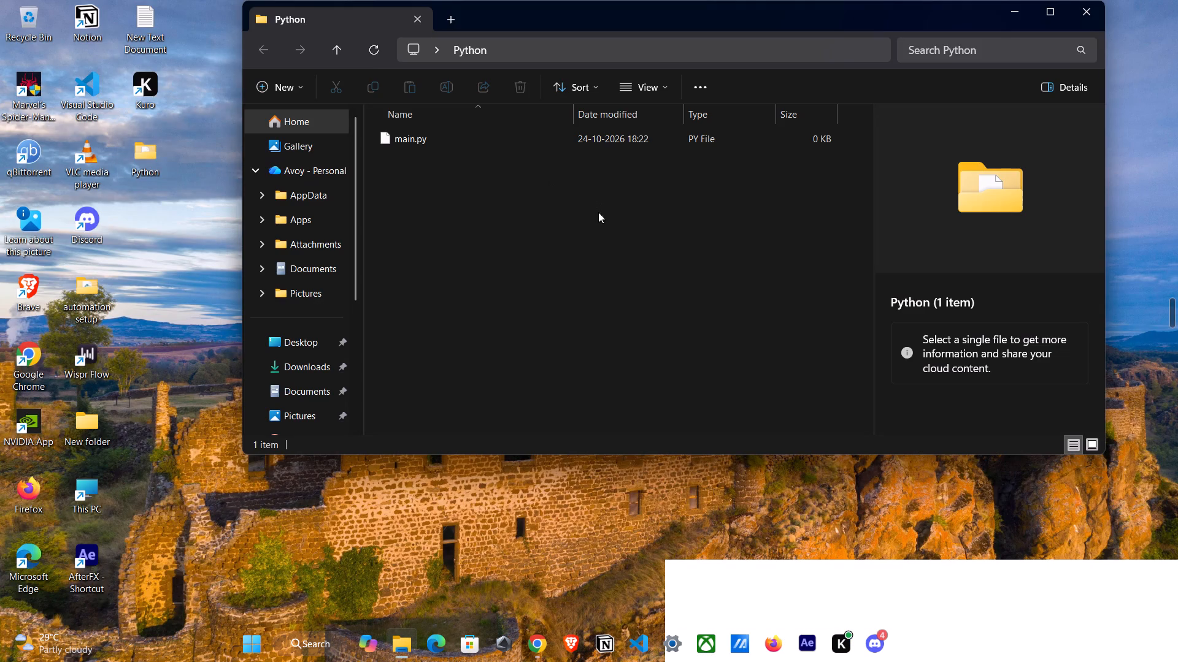
click(593, 232)
click(485, 143)
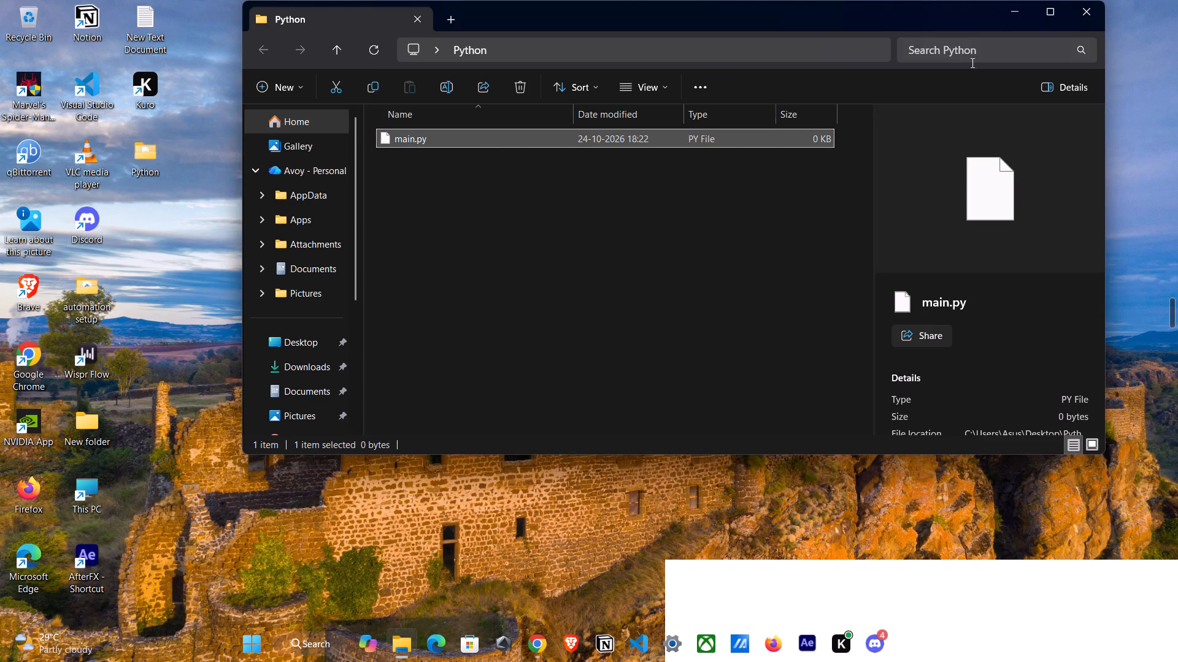
click(1047, 7)
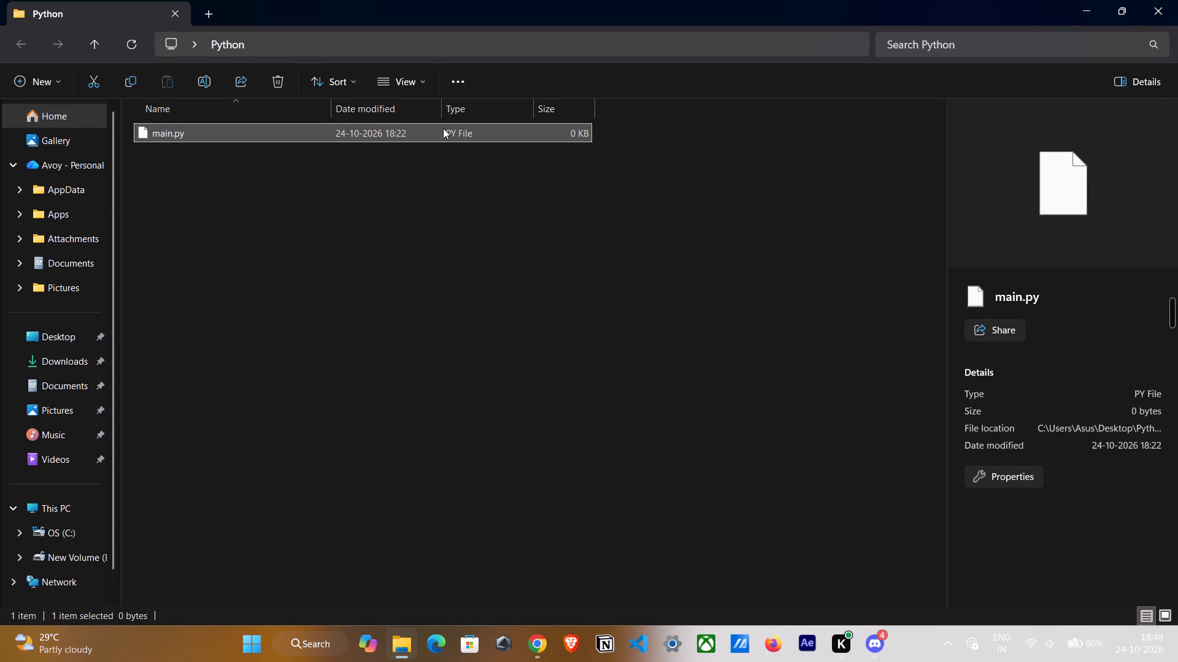
Open main.py from the Python folder in Visual Studio Code, show its empty editor, and minimize the window.
double_click(443, 128)
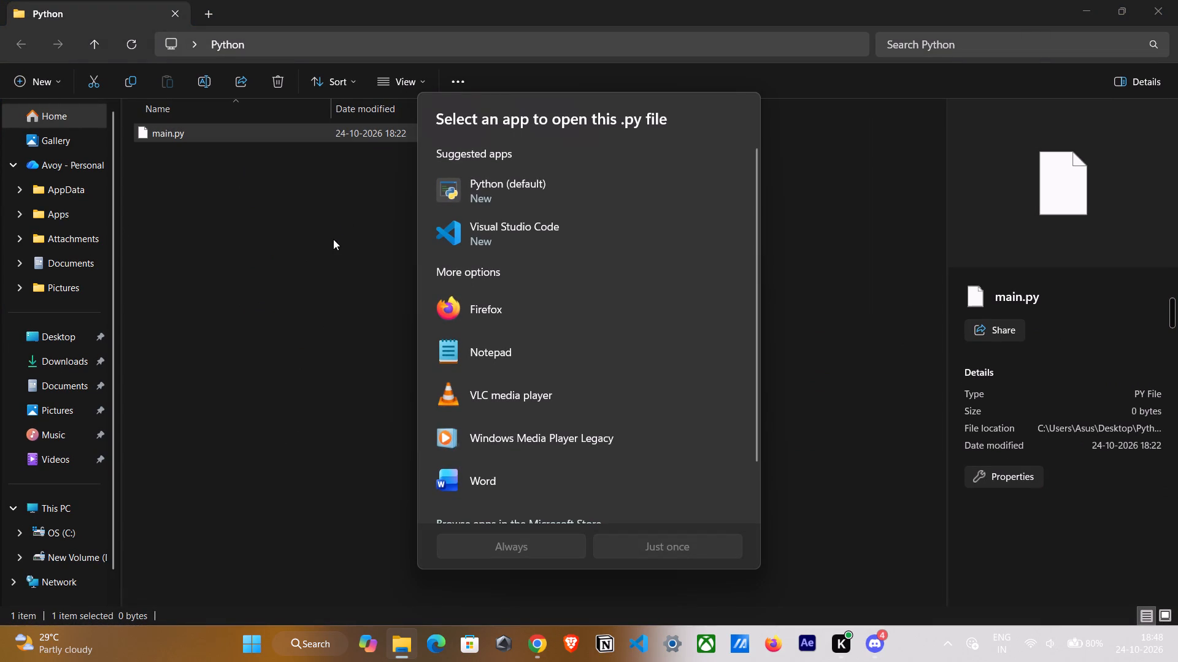
click(333, 239)
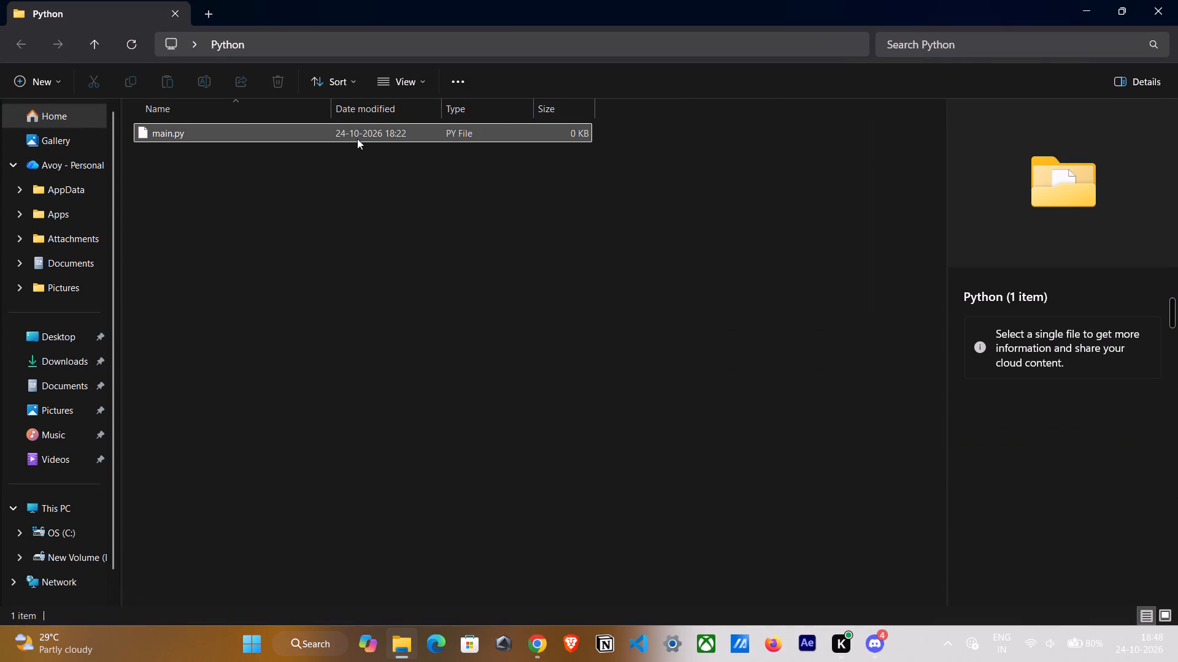
shift+click(360, 137)
shift+right_click(360, 137)
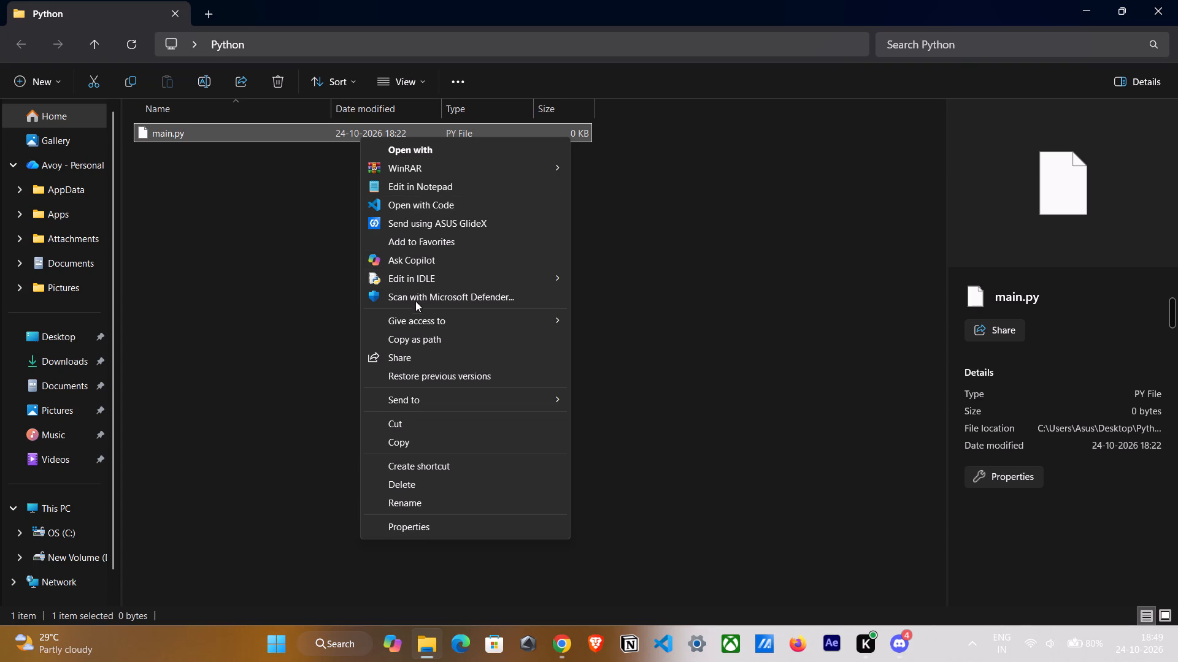
click(422, 200)
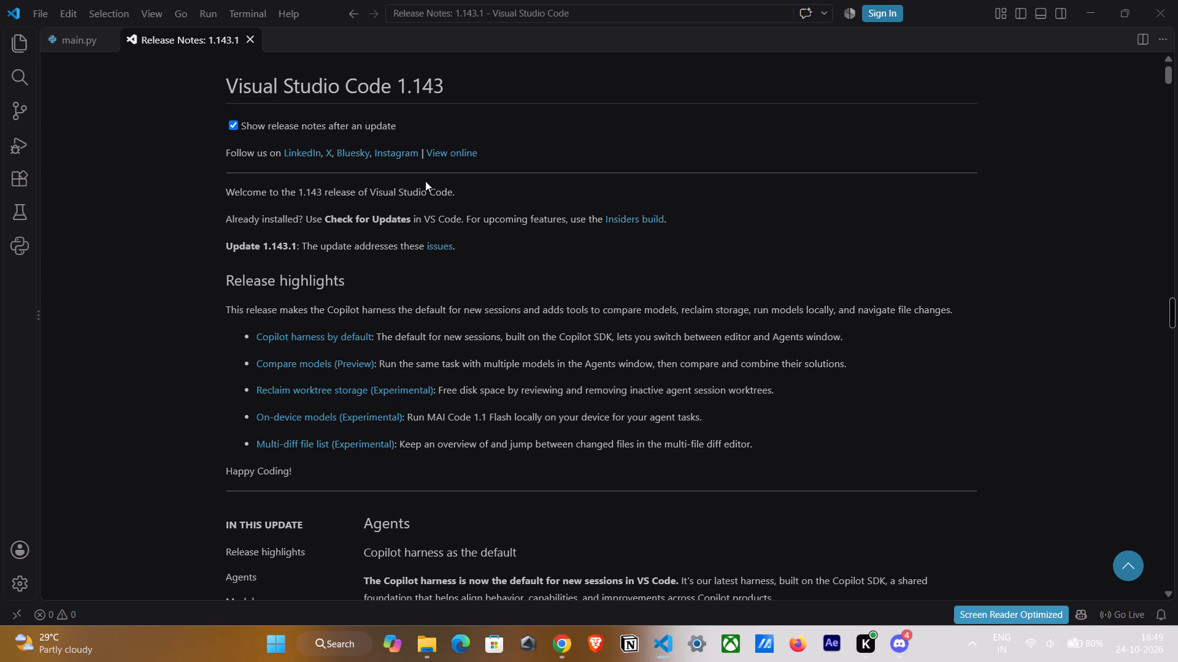
click(87, 37)
click(161, 37)
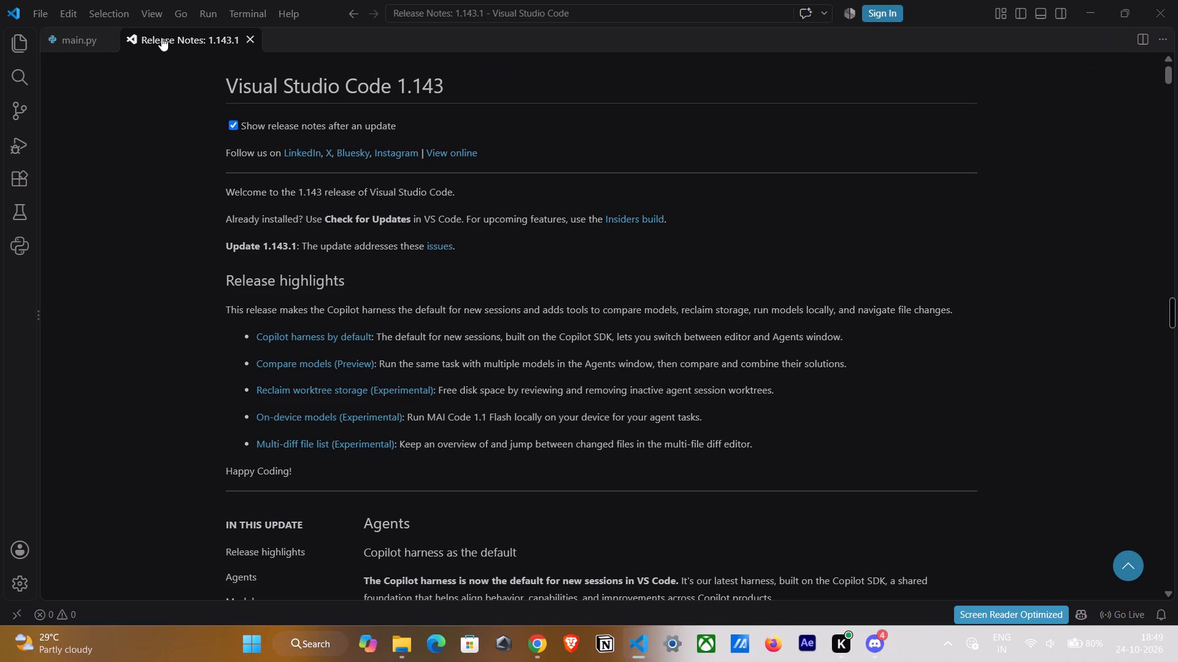
click(71, 42)
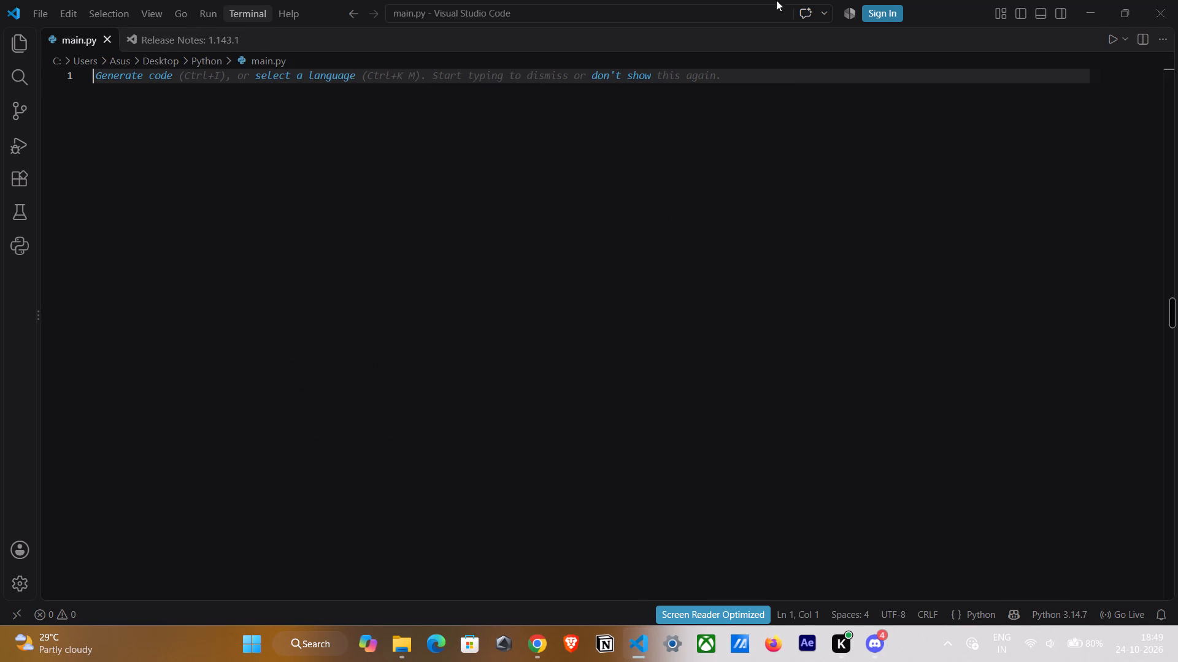
click(1101, 12)
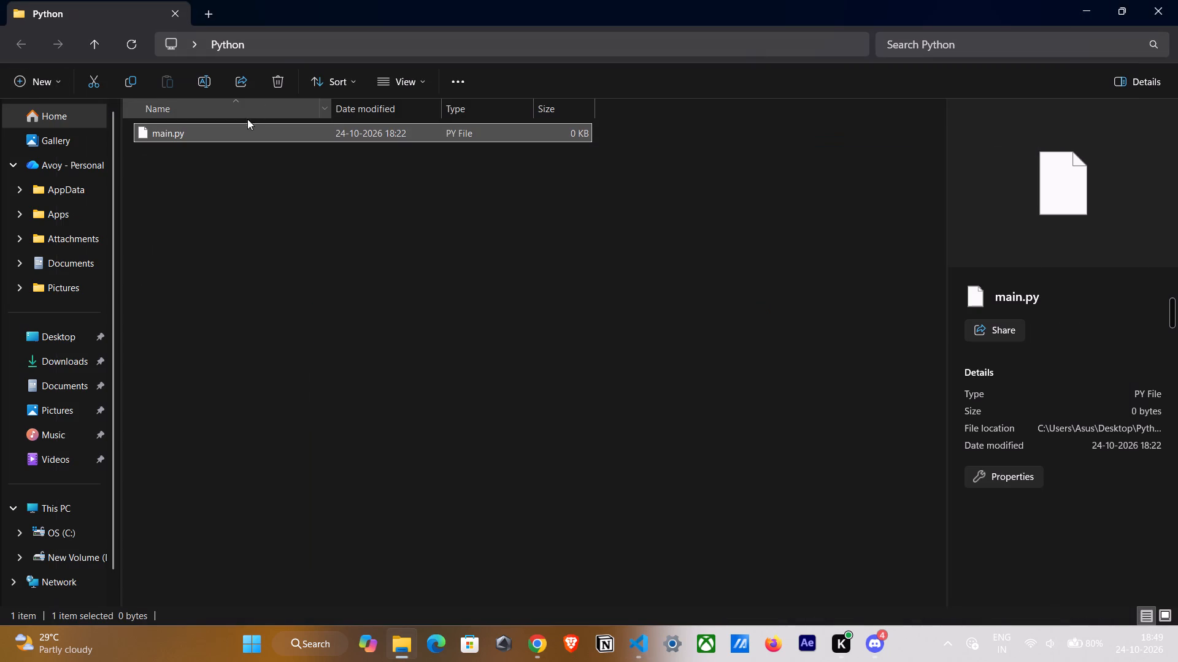